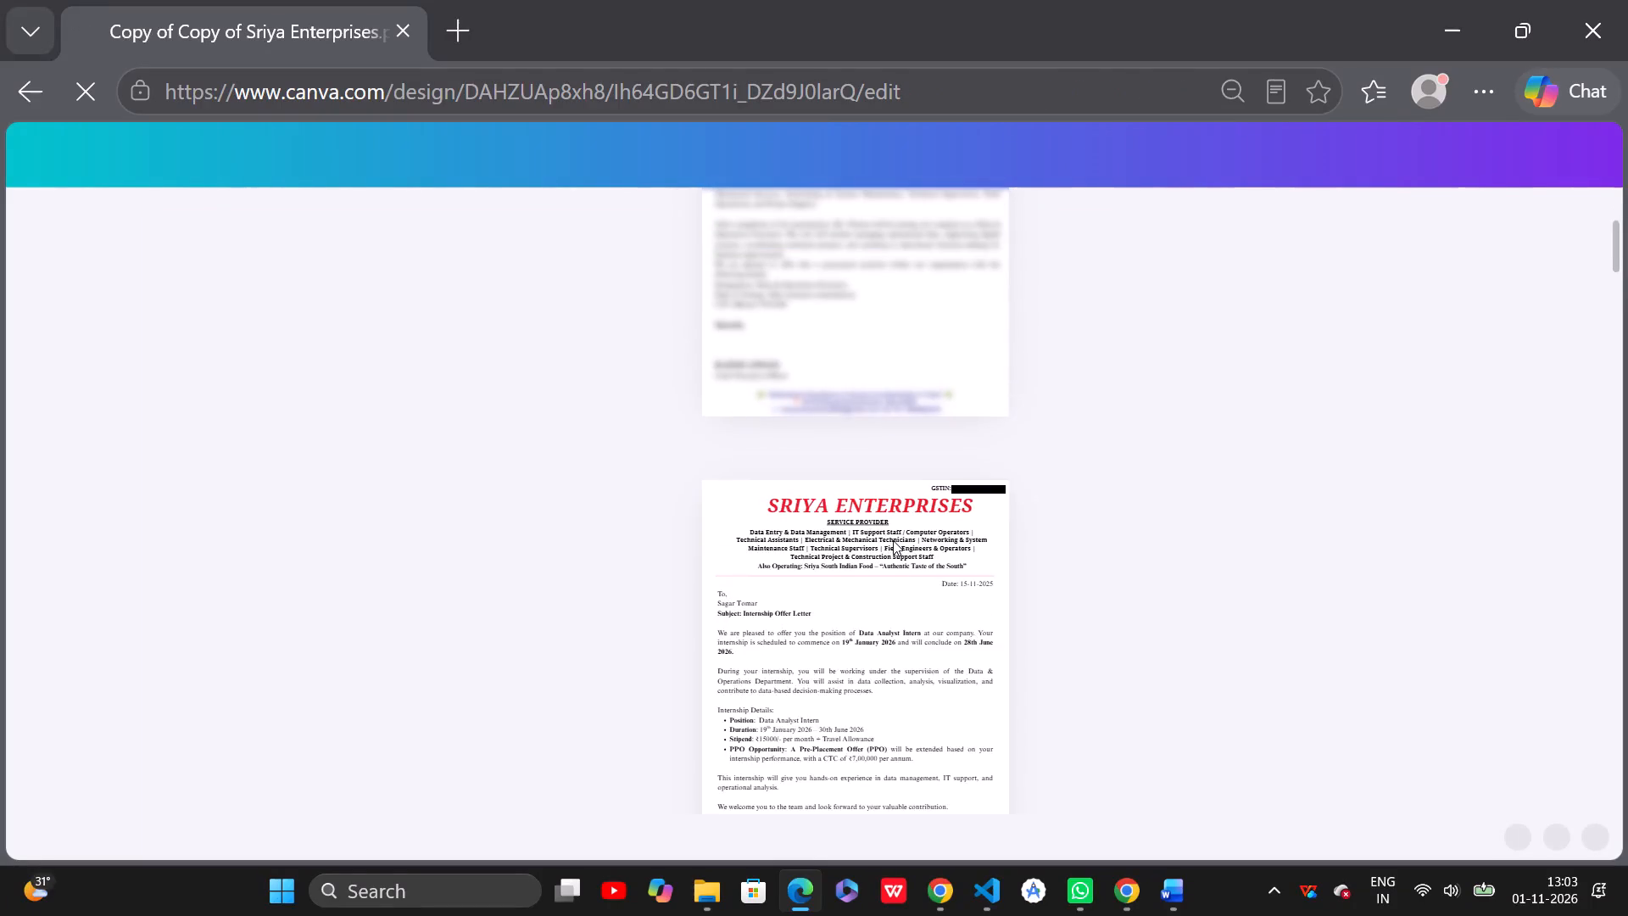
Open the Mobile Developer Intern offer letter's body text on page 4 for editing at the internship's end date.
scroll(850, 641, "up", 1)
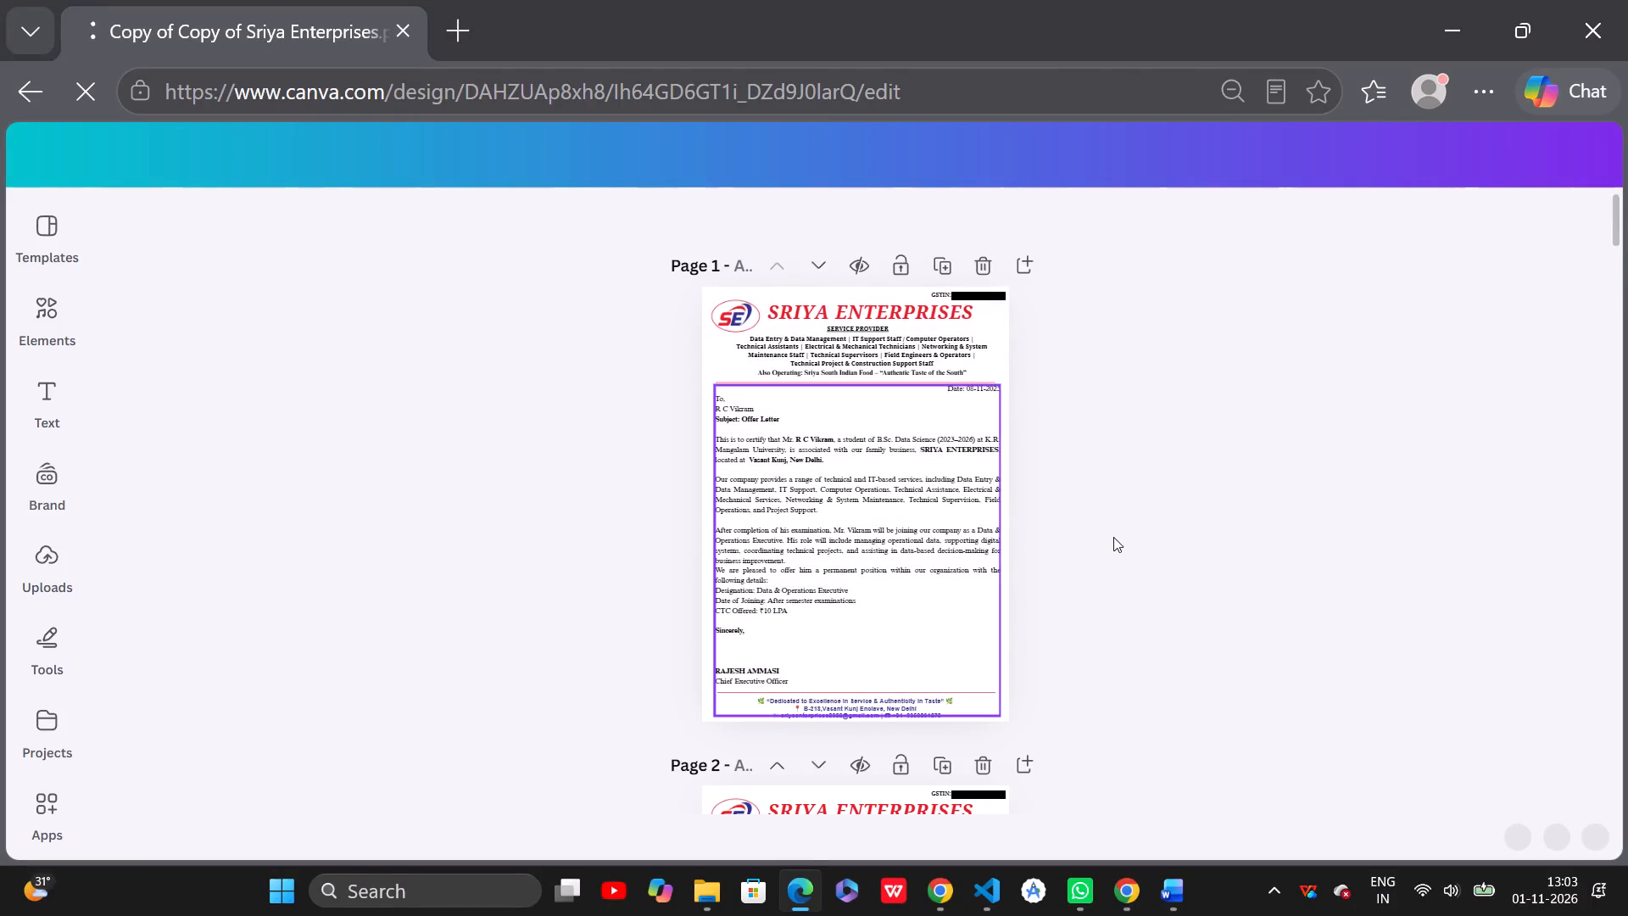
scroll(1113, 537, "up", 2)
scroll(1113, 537, "down", 8)
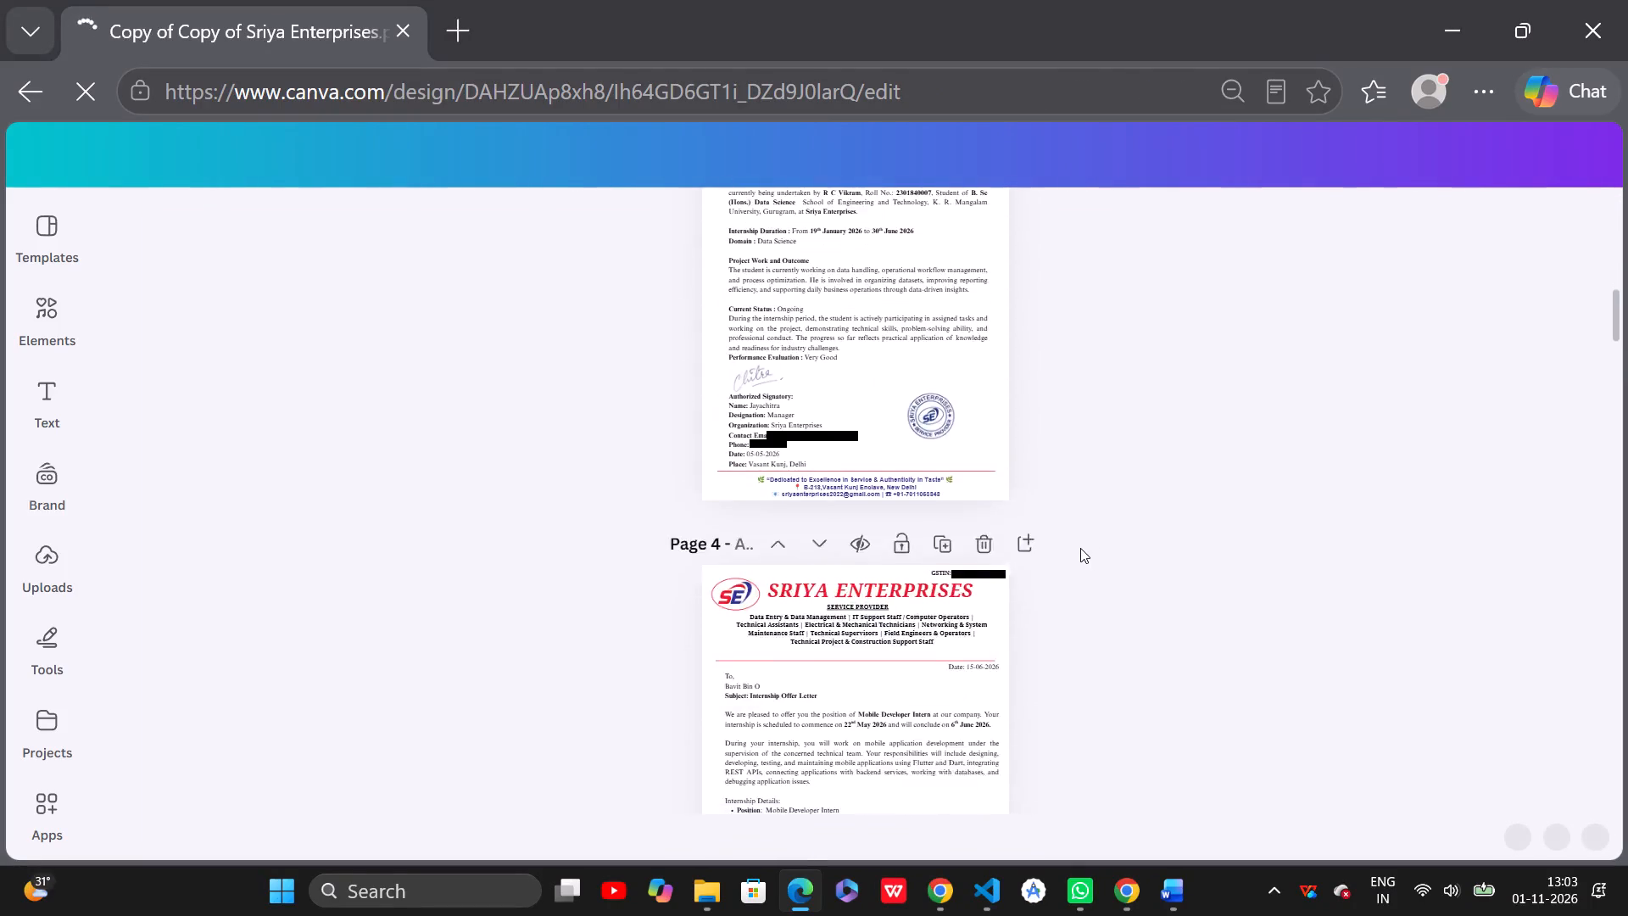
scroll(1080, 548, "down", 2)
left_click(859, 473)
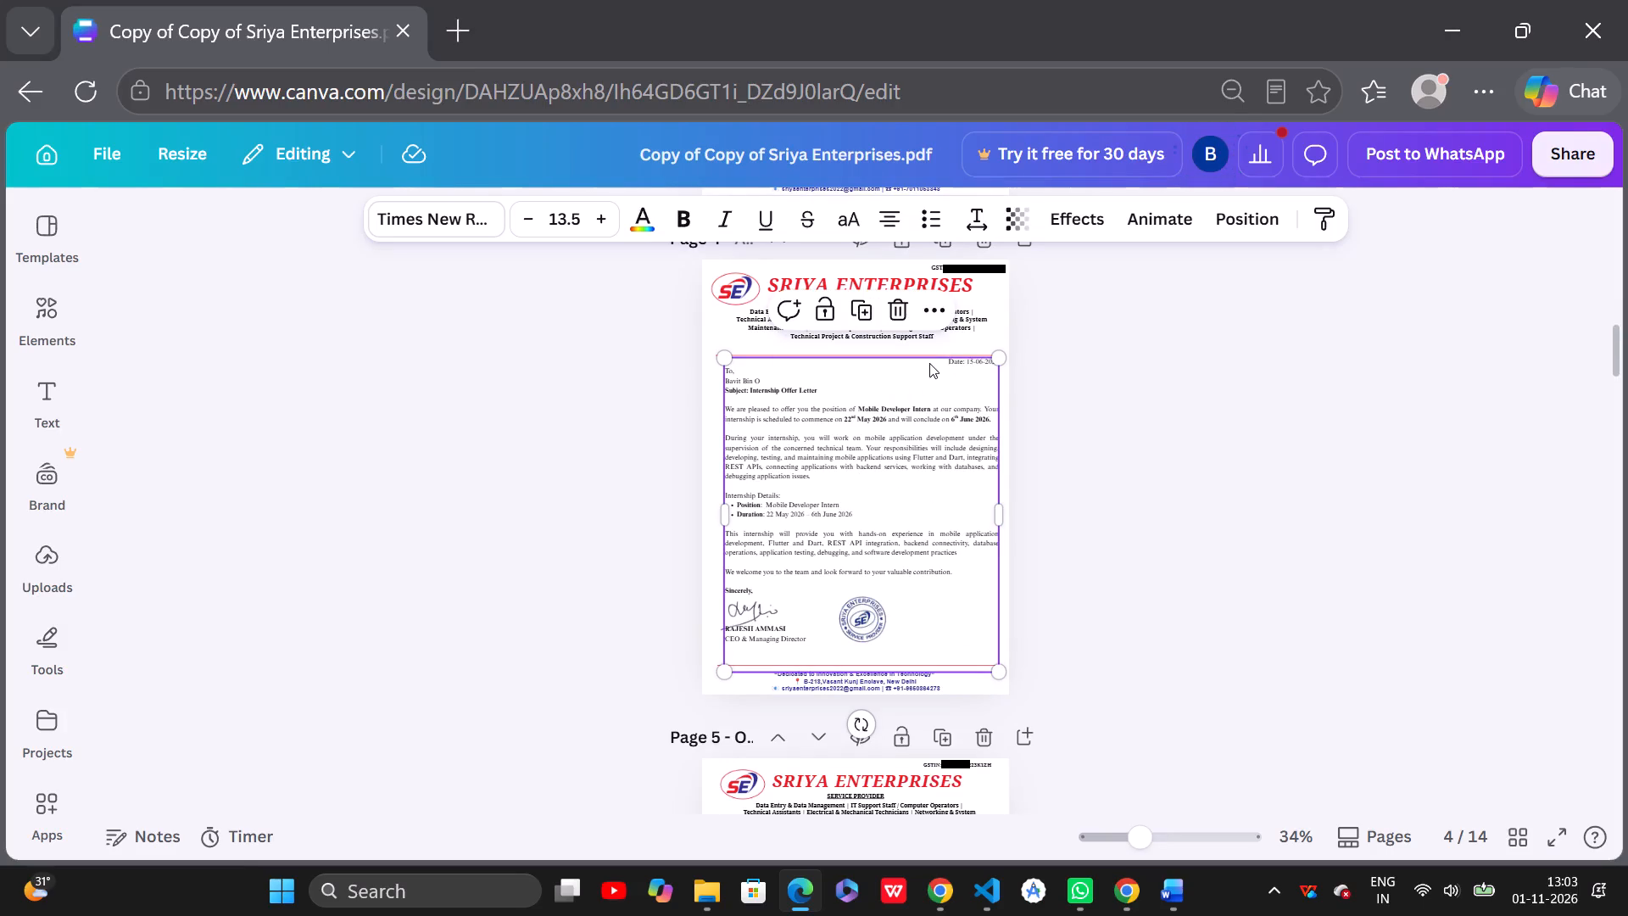
left_click(296, 149)
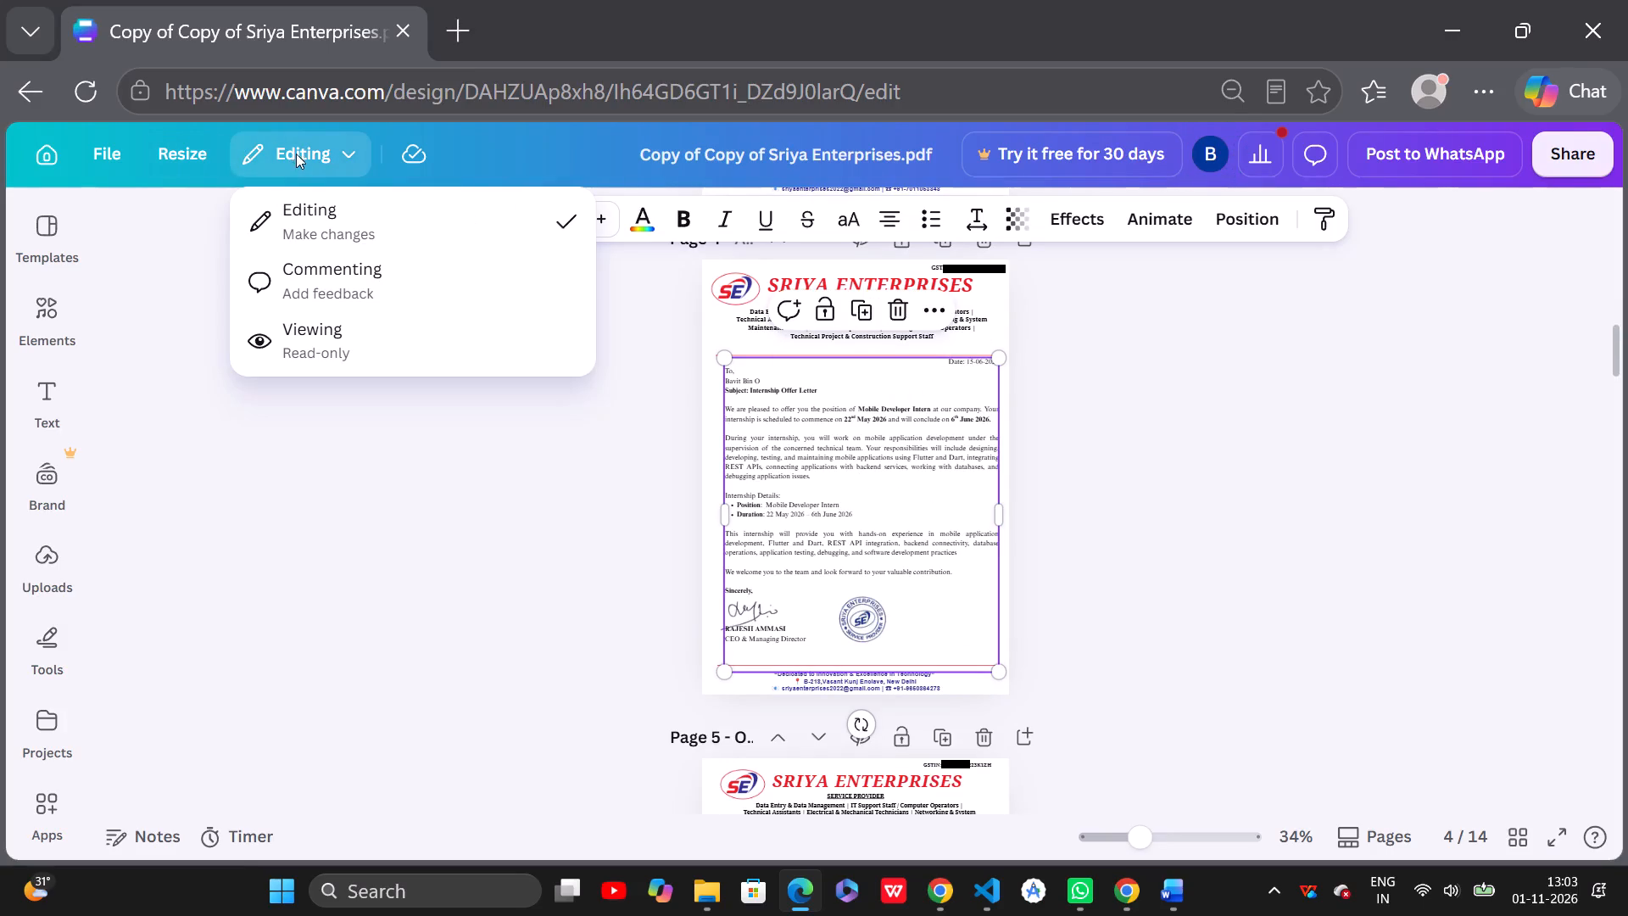
left_click(321, 213)
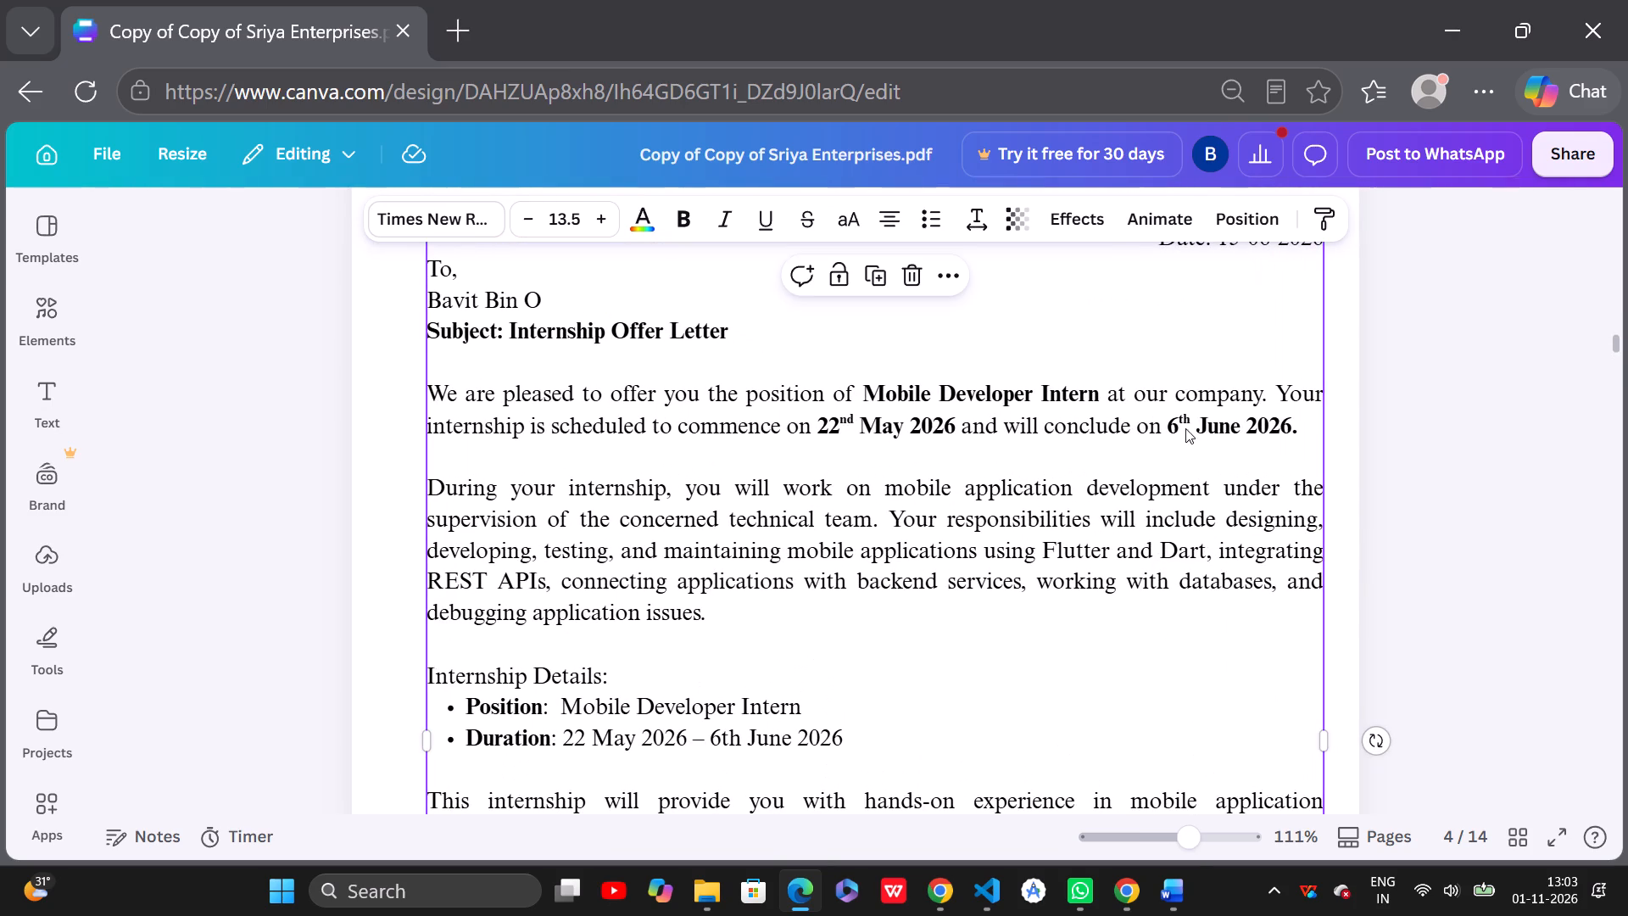
double_click(1181, 422)
left_click(1181, 425)
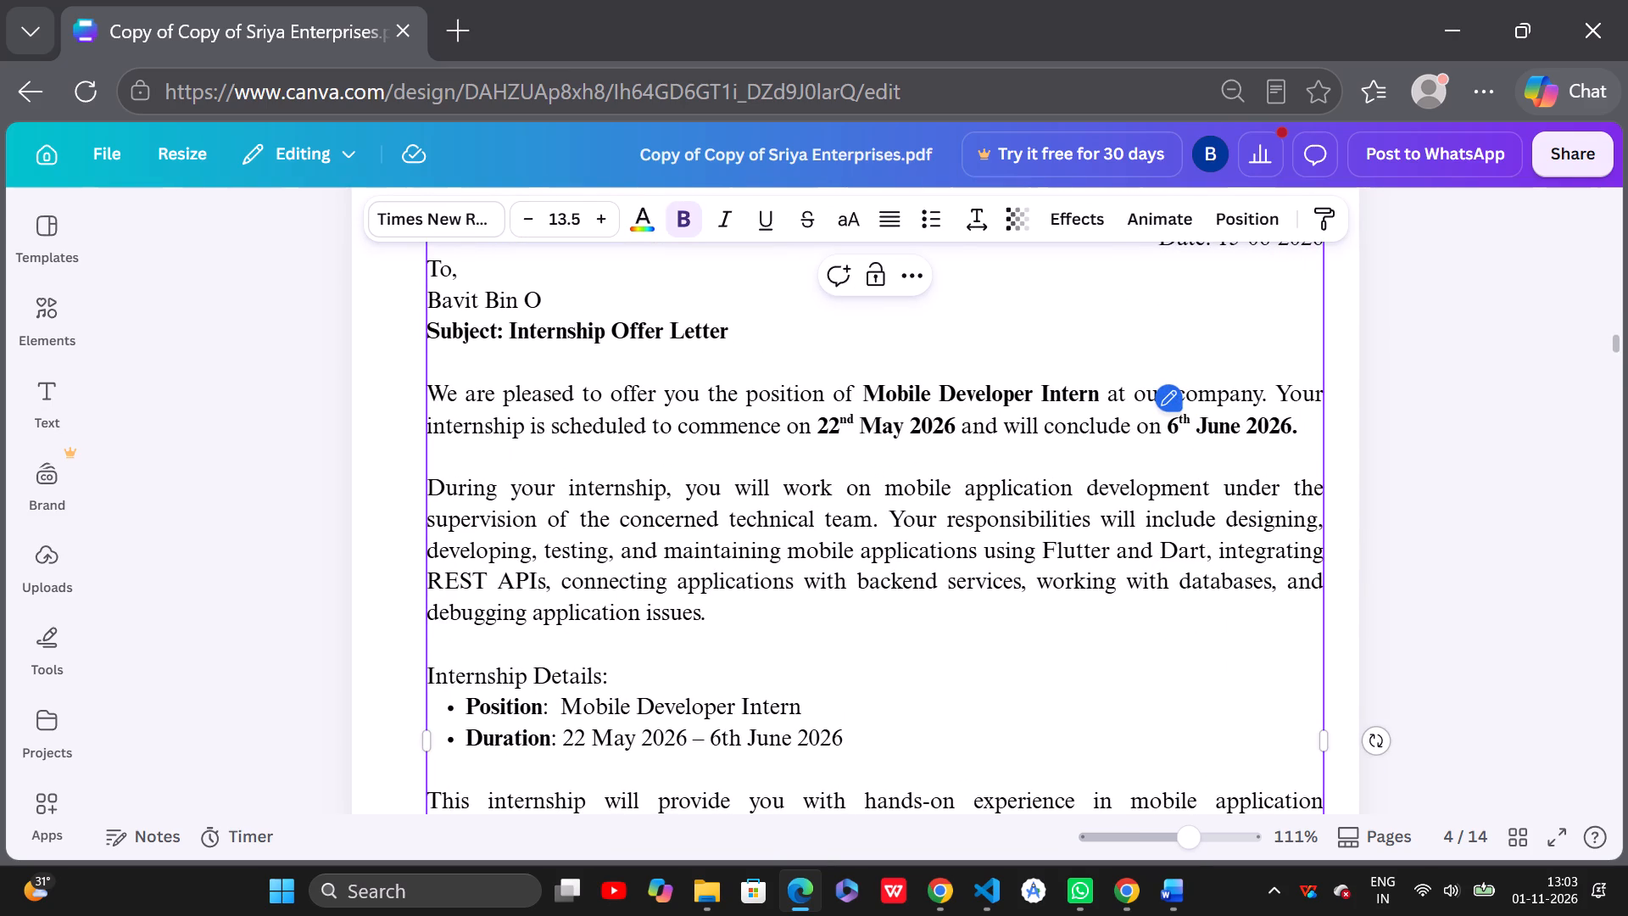
left_click(1177, 431)
Check 21 and 22 May 2026 in the system calendar as possible internship start dates.
left_click(1548, 903)
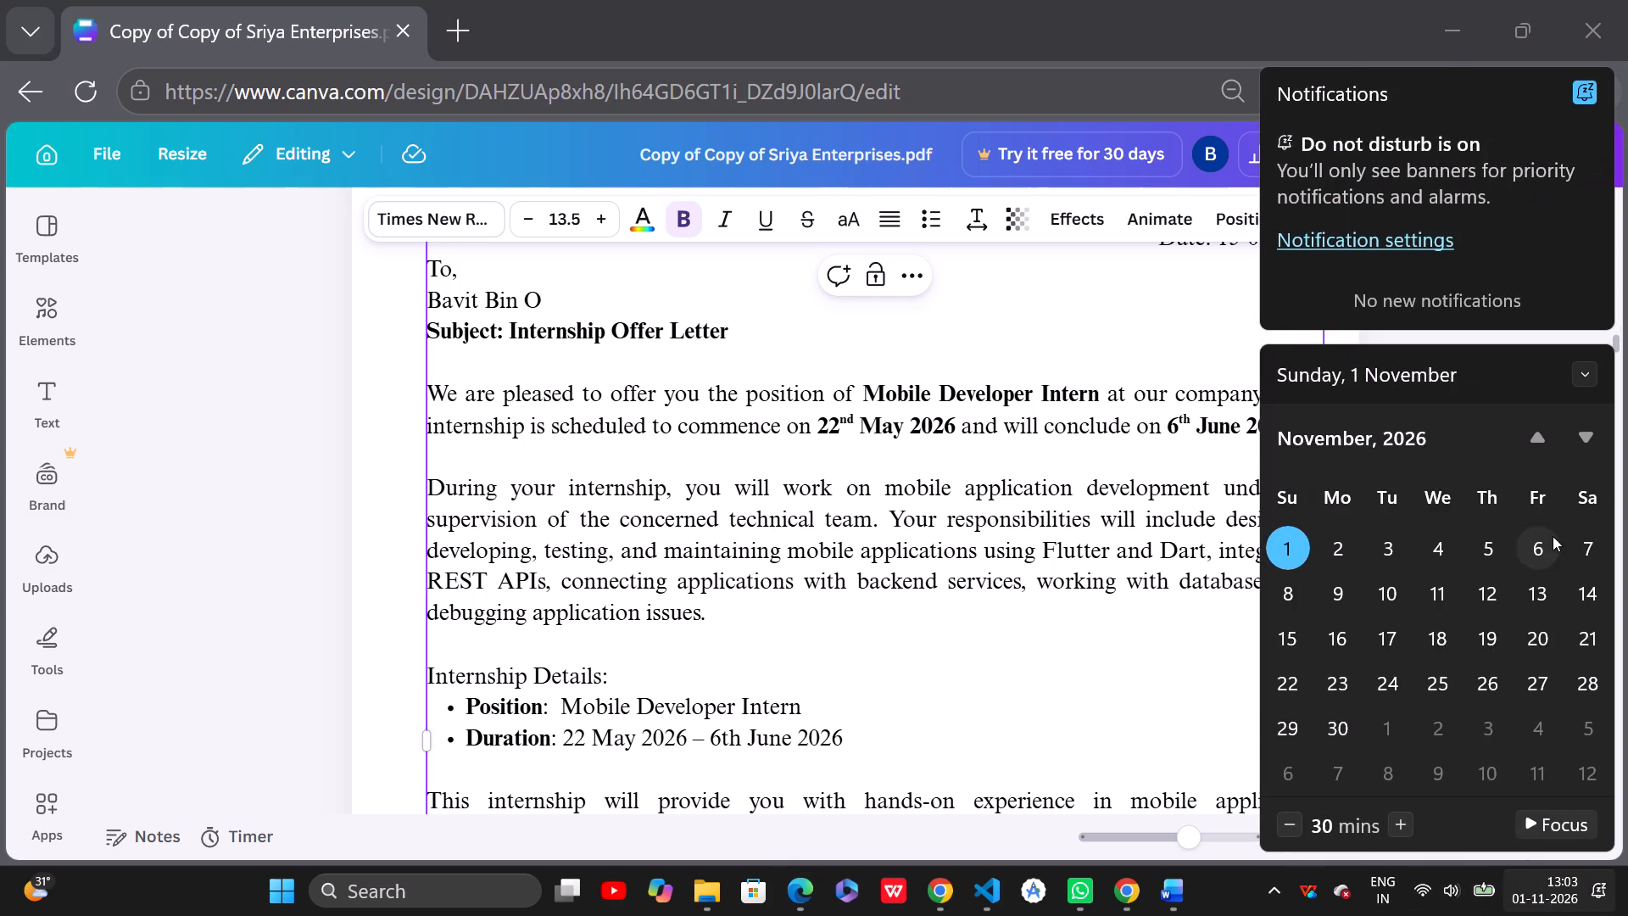
triple_click(1528, 441)
triple_click(1528, 441)
left_click(1528, 441)
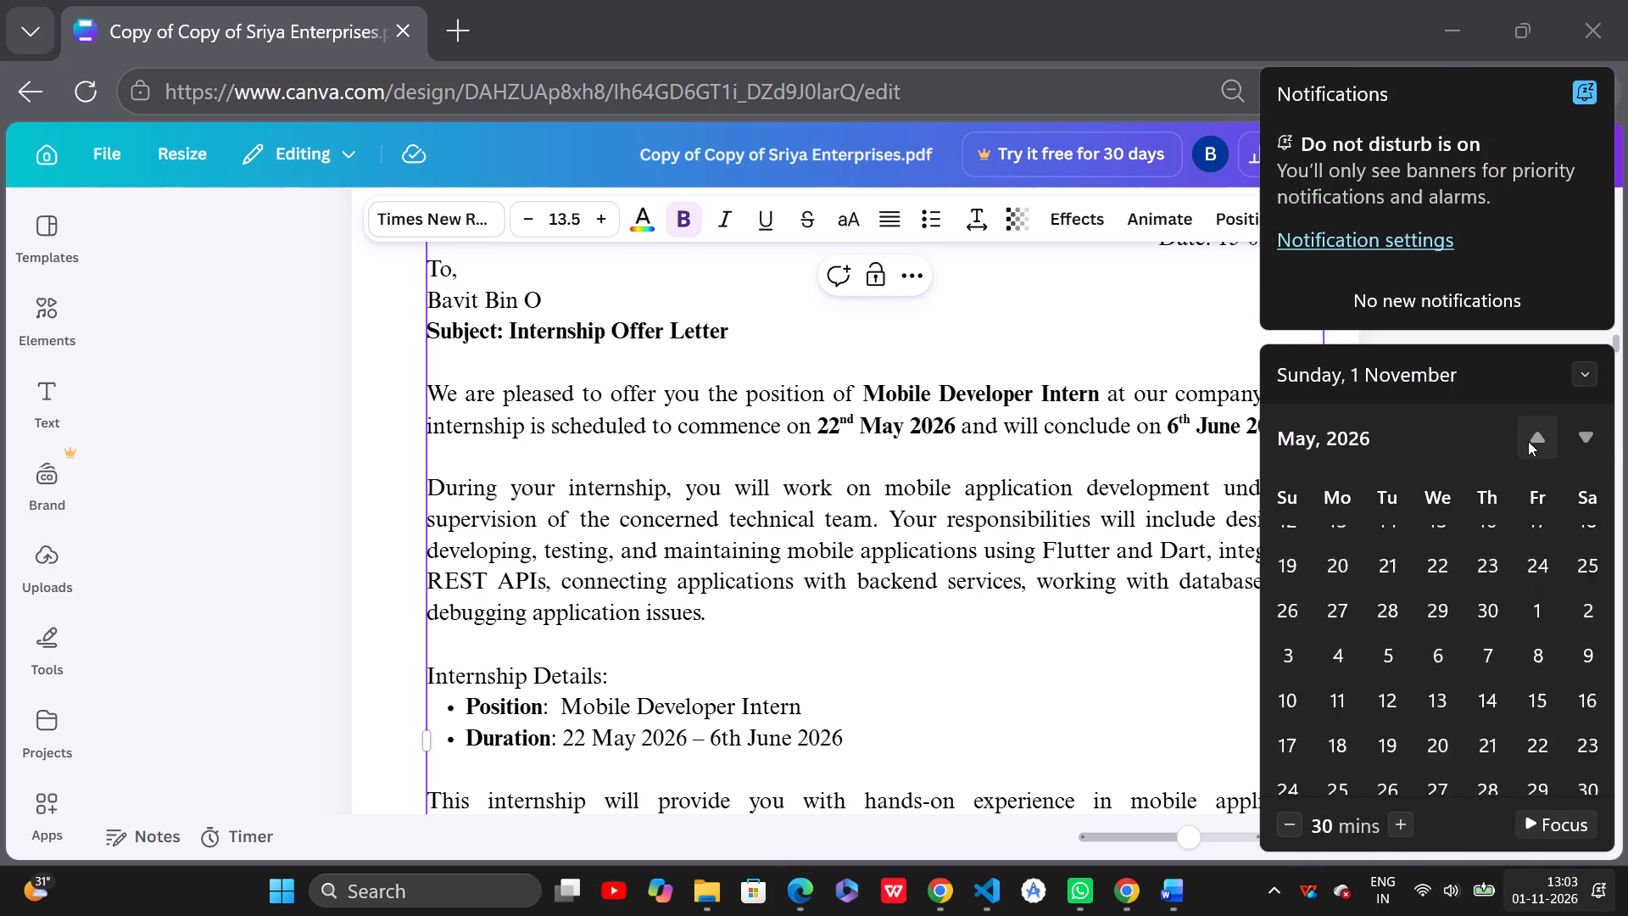
left_click(1600, 439)
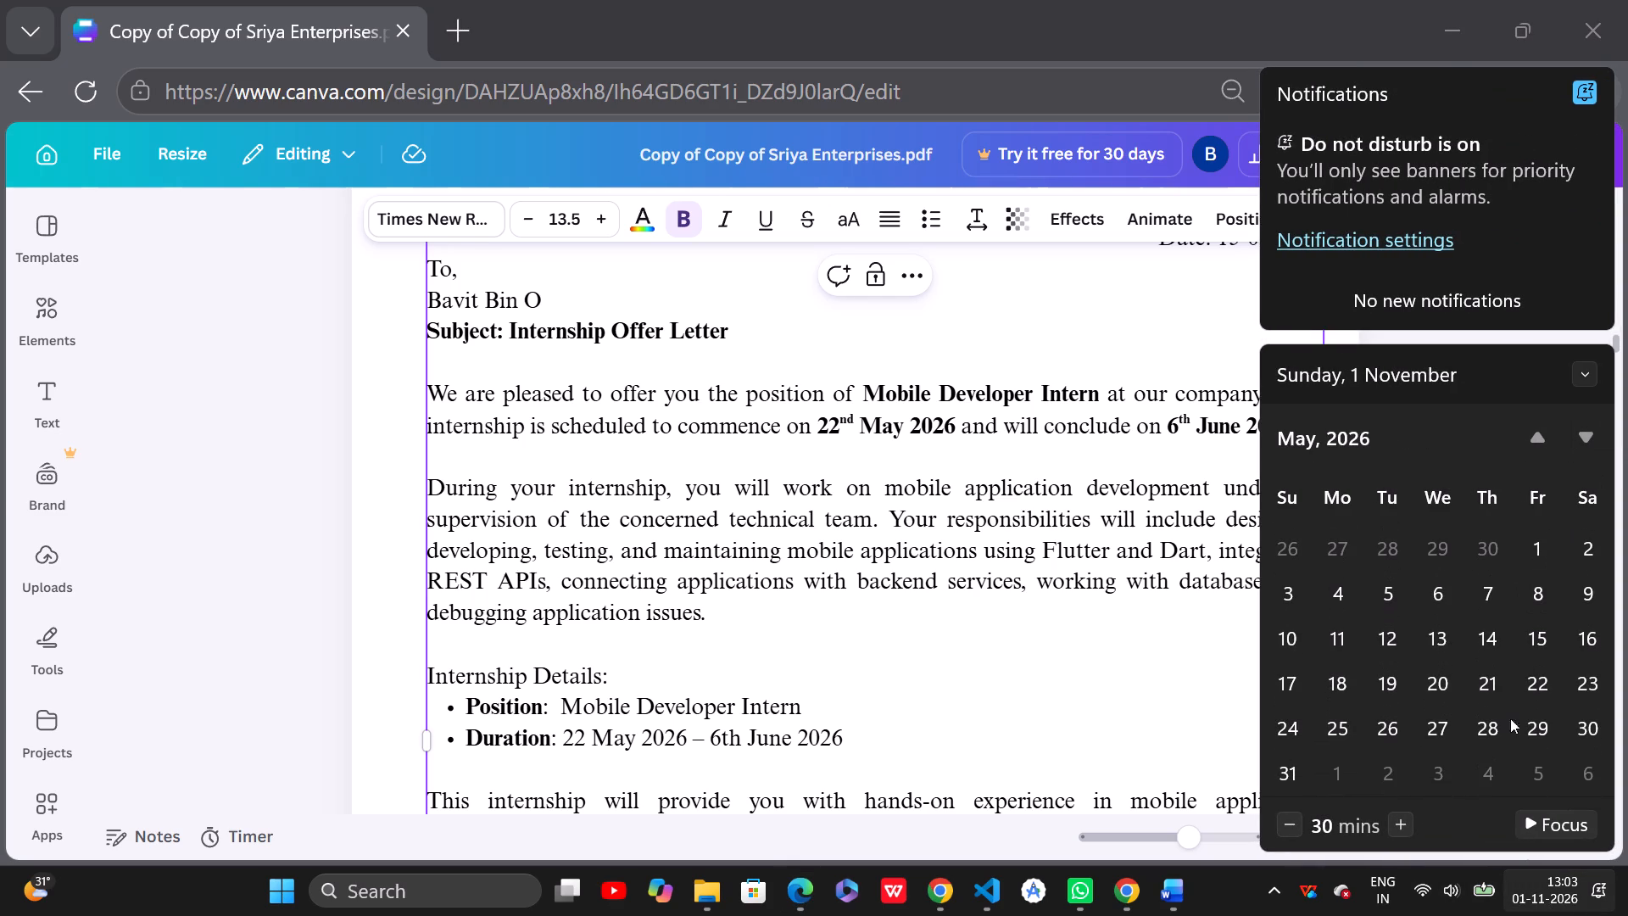
left_click(1531, 691)
left_click(1498, 693)
left_click(1532, 692)
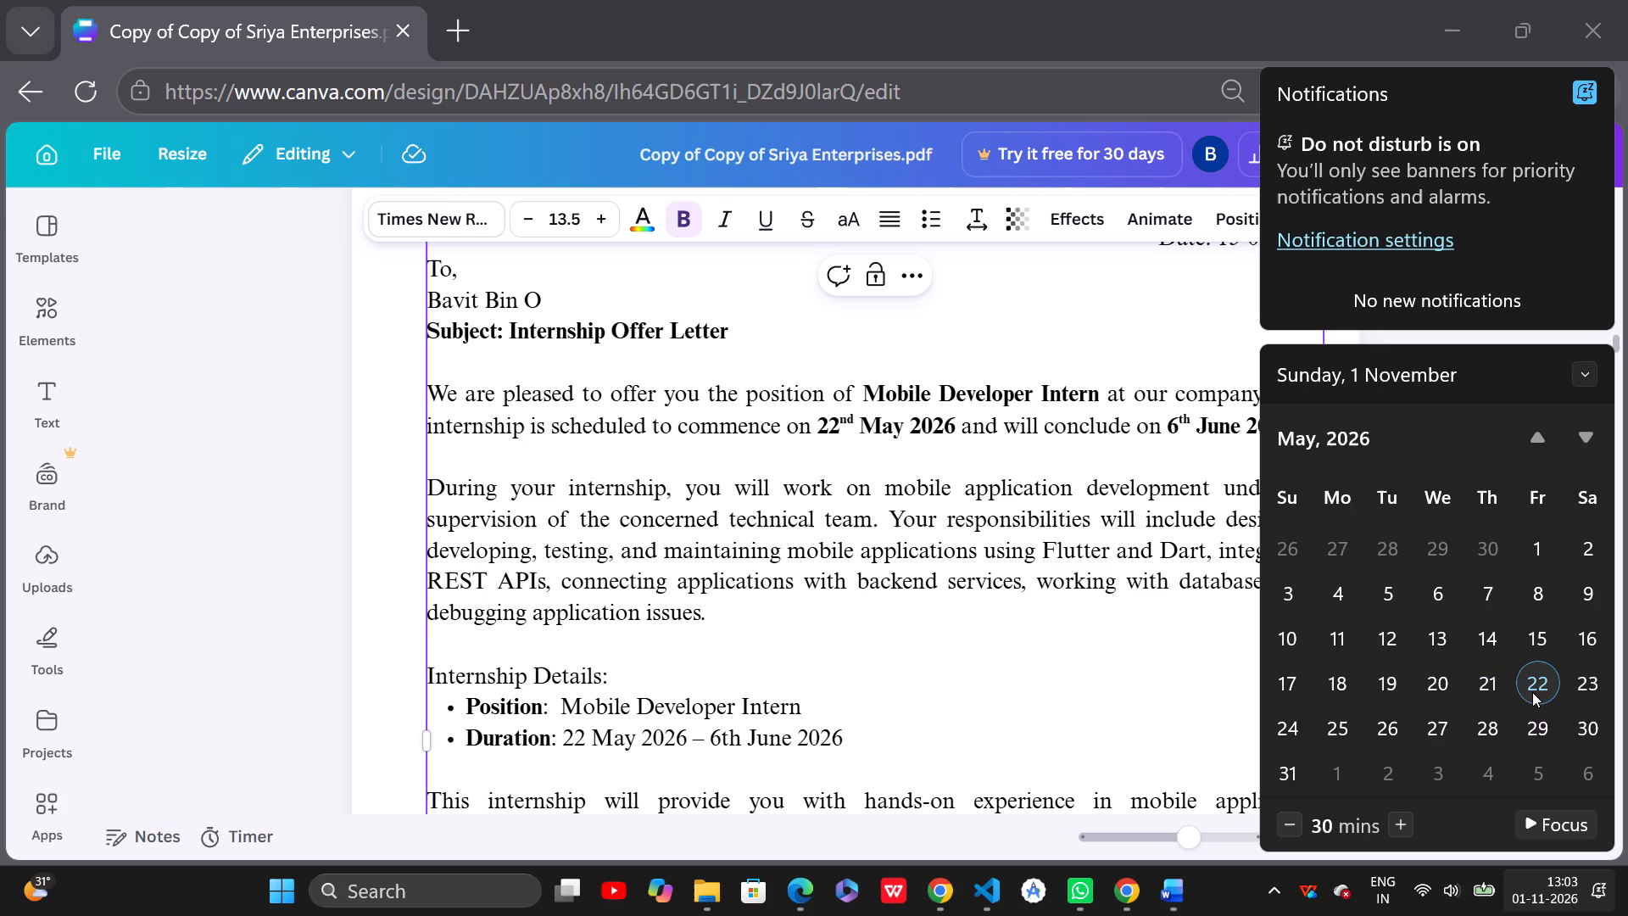
left_click(1504, 686)
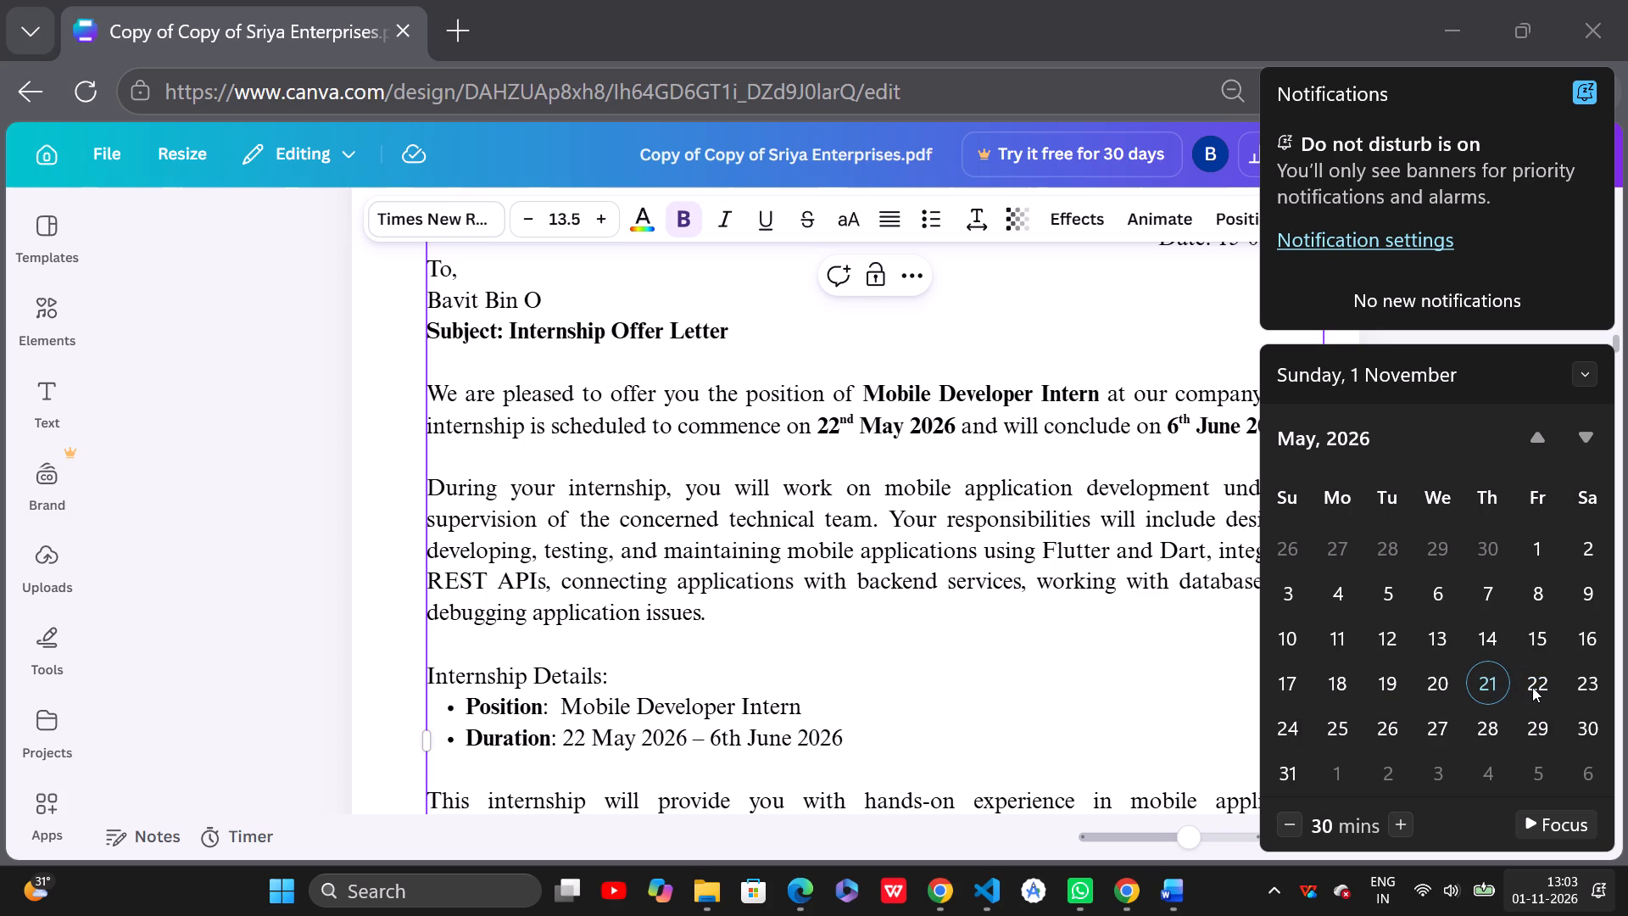
Change the day of the May 2026 start date in the offer paragraph to 21.
left_click(840, 432)
key("BackSpace")
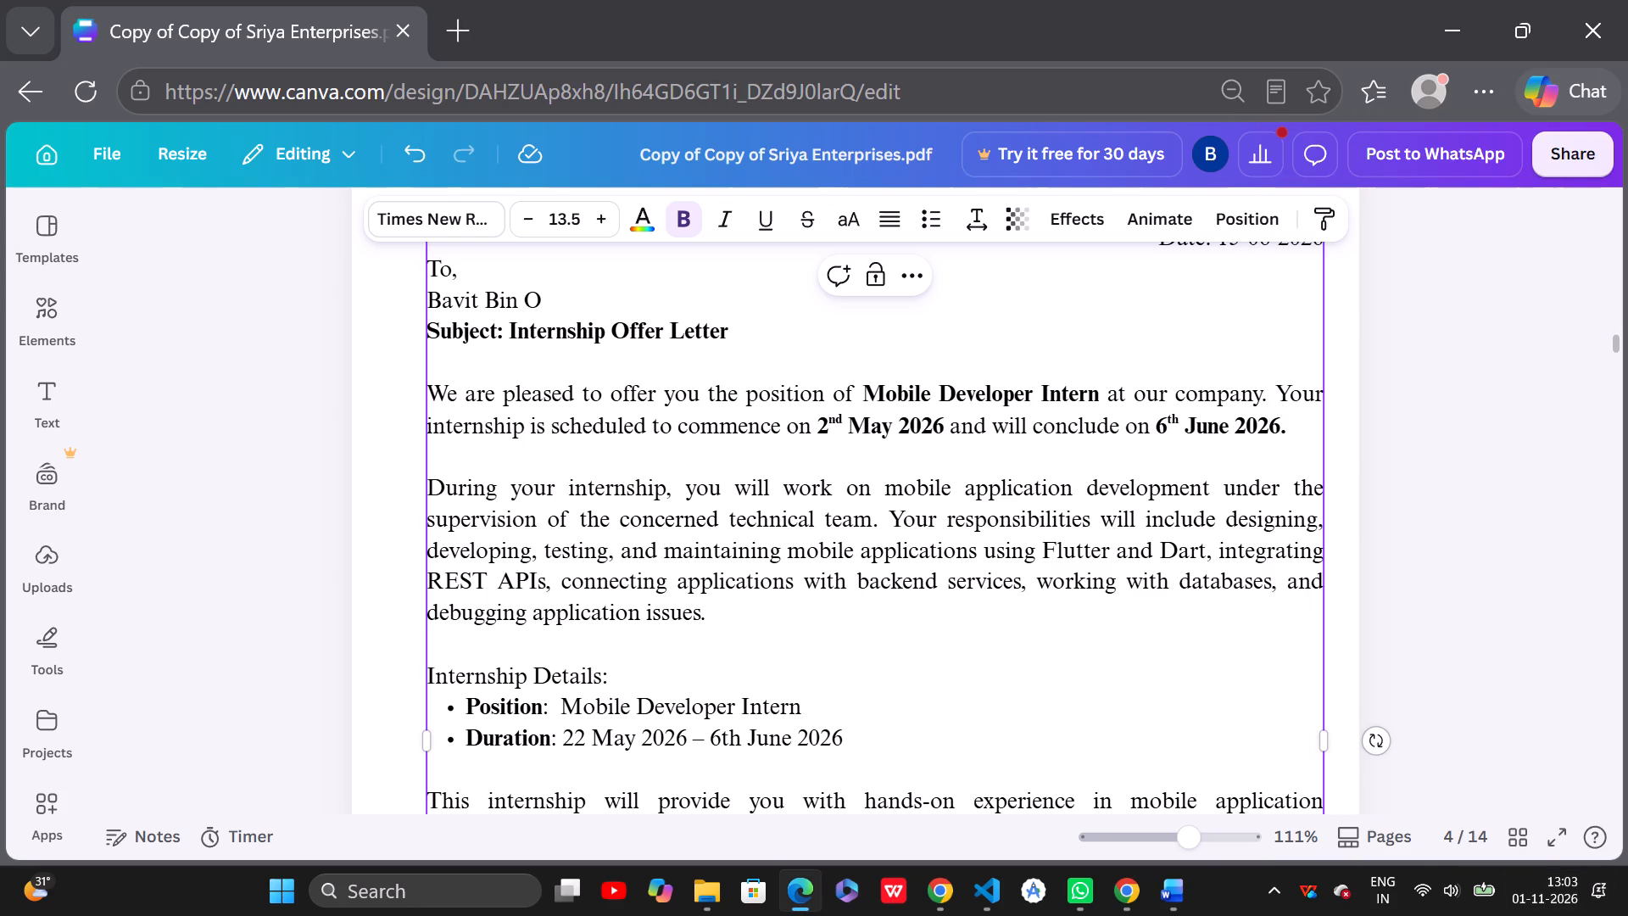
key("1")
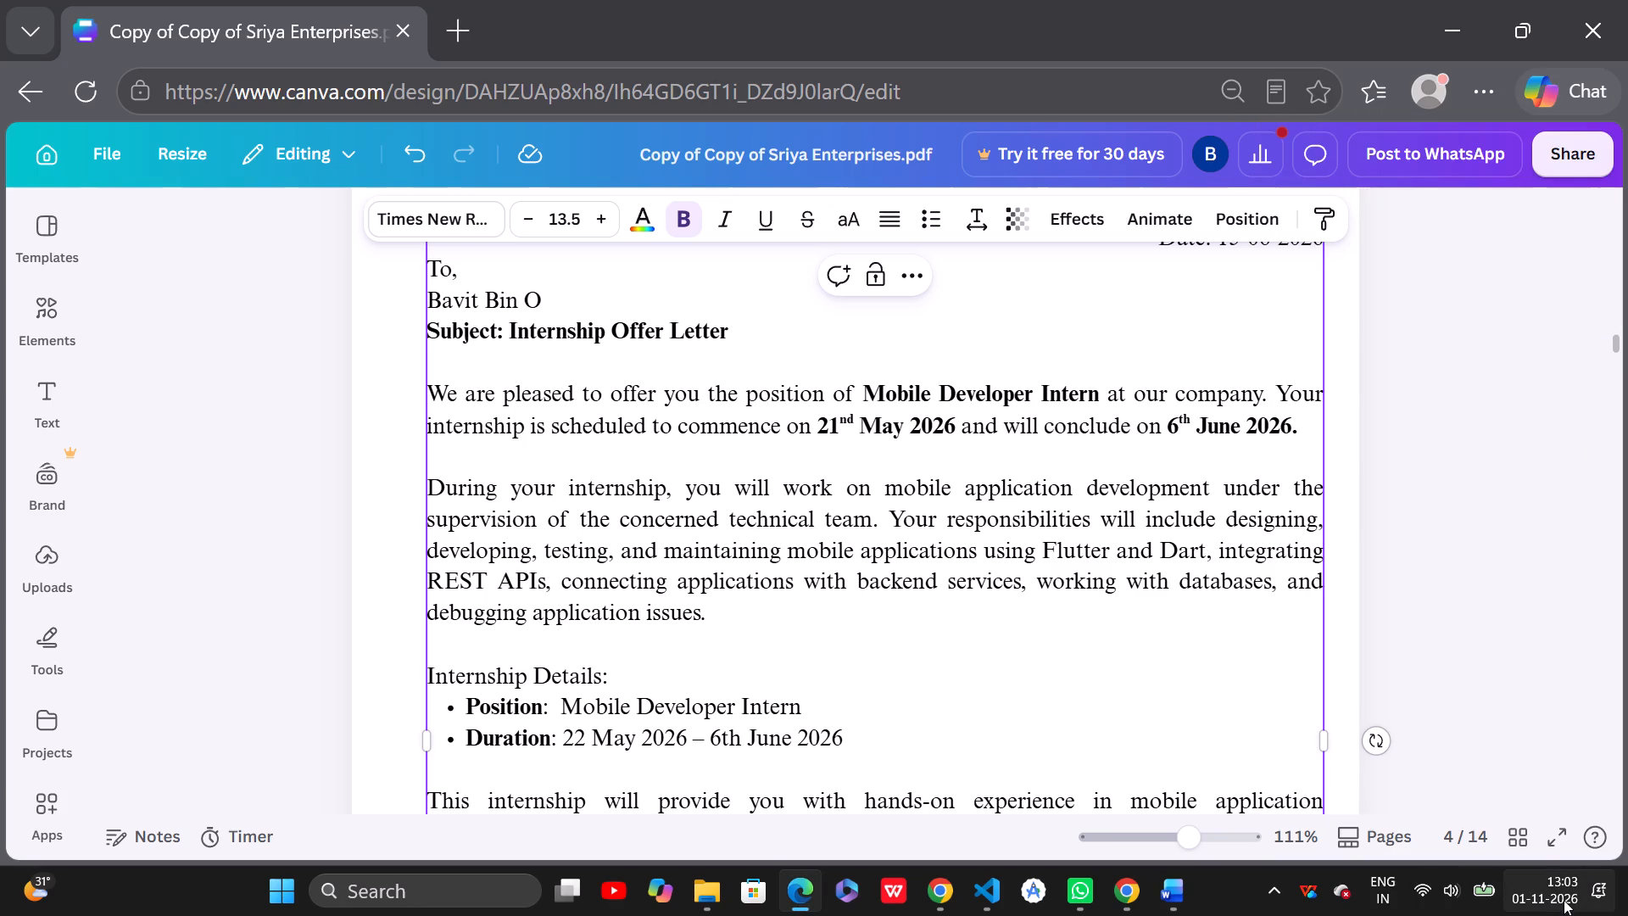
Count the May 2026 internship days in the system calendar from 21 to 30 May, skipping Sundays.
left_click(1564, 900)
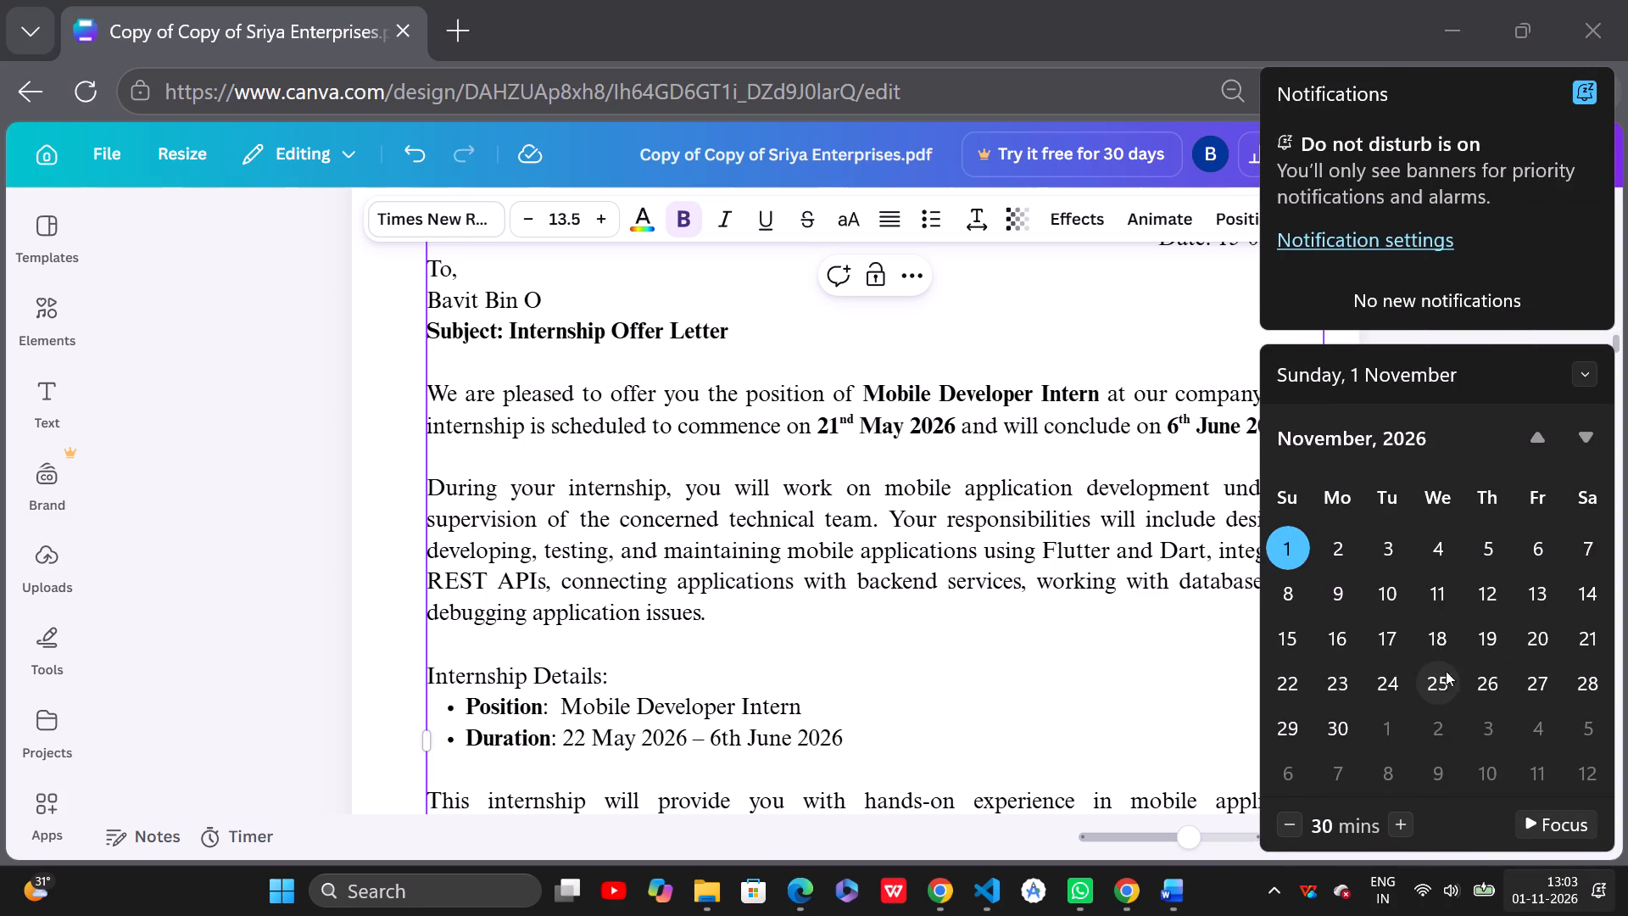
triple_click(1518, 438)
left_click(1521, 436)
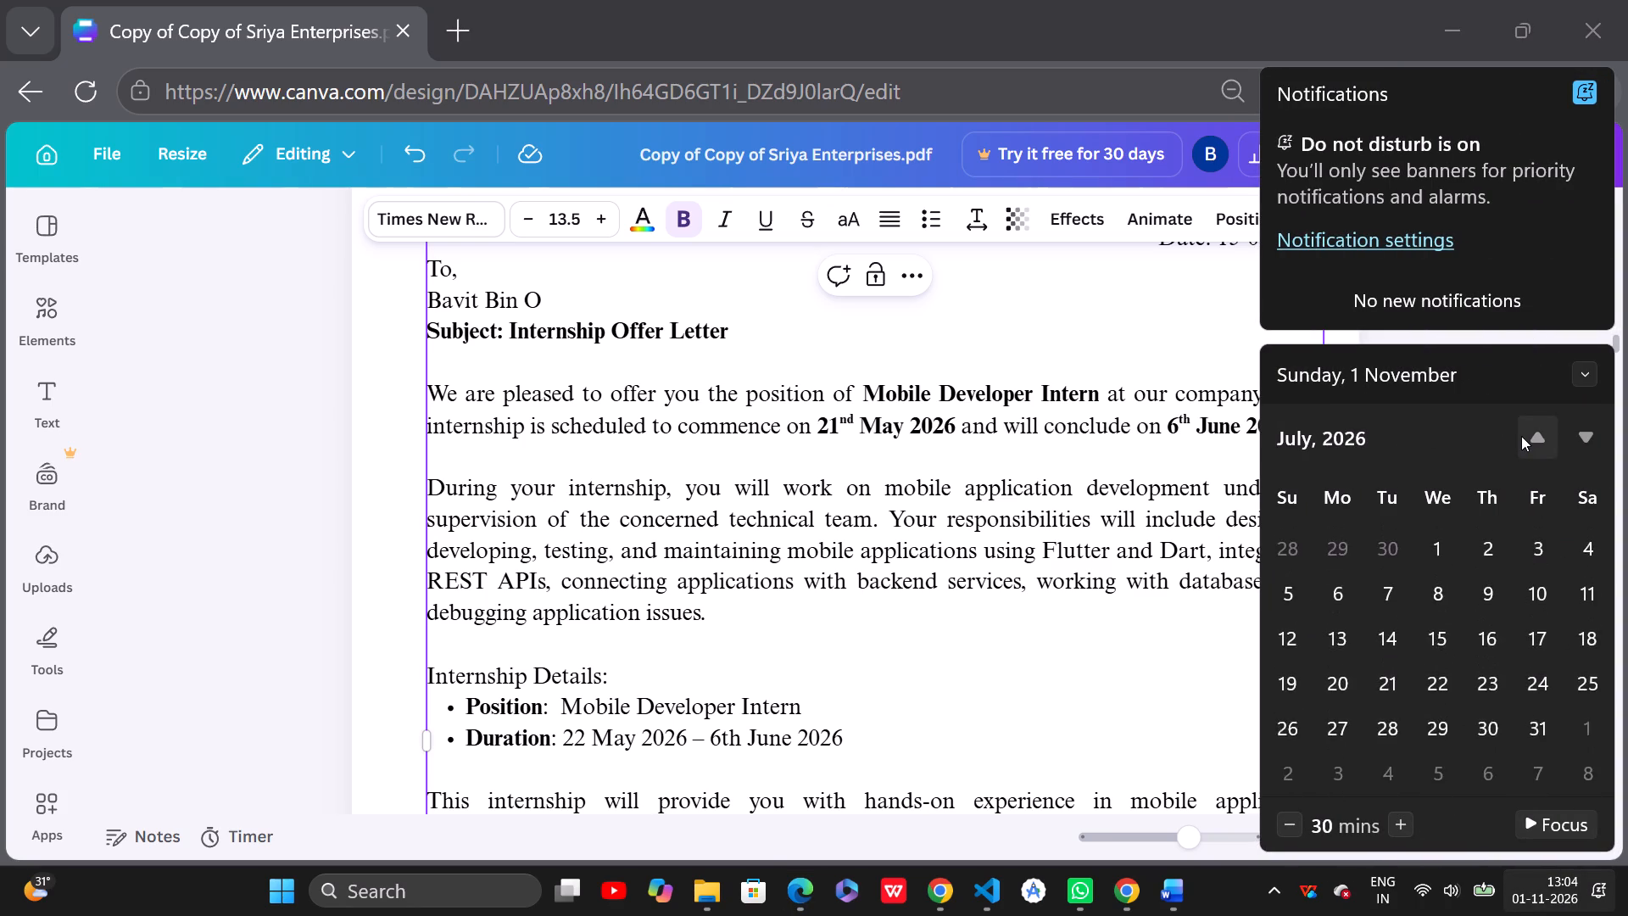
left_click(1521, 436)
left_click(1521, 436)
left_click(1489, 676)
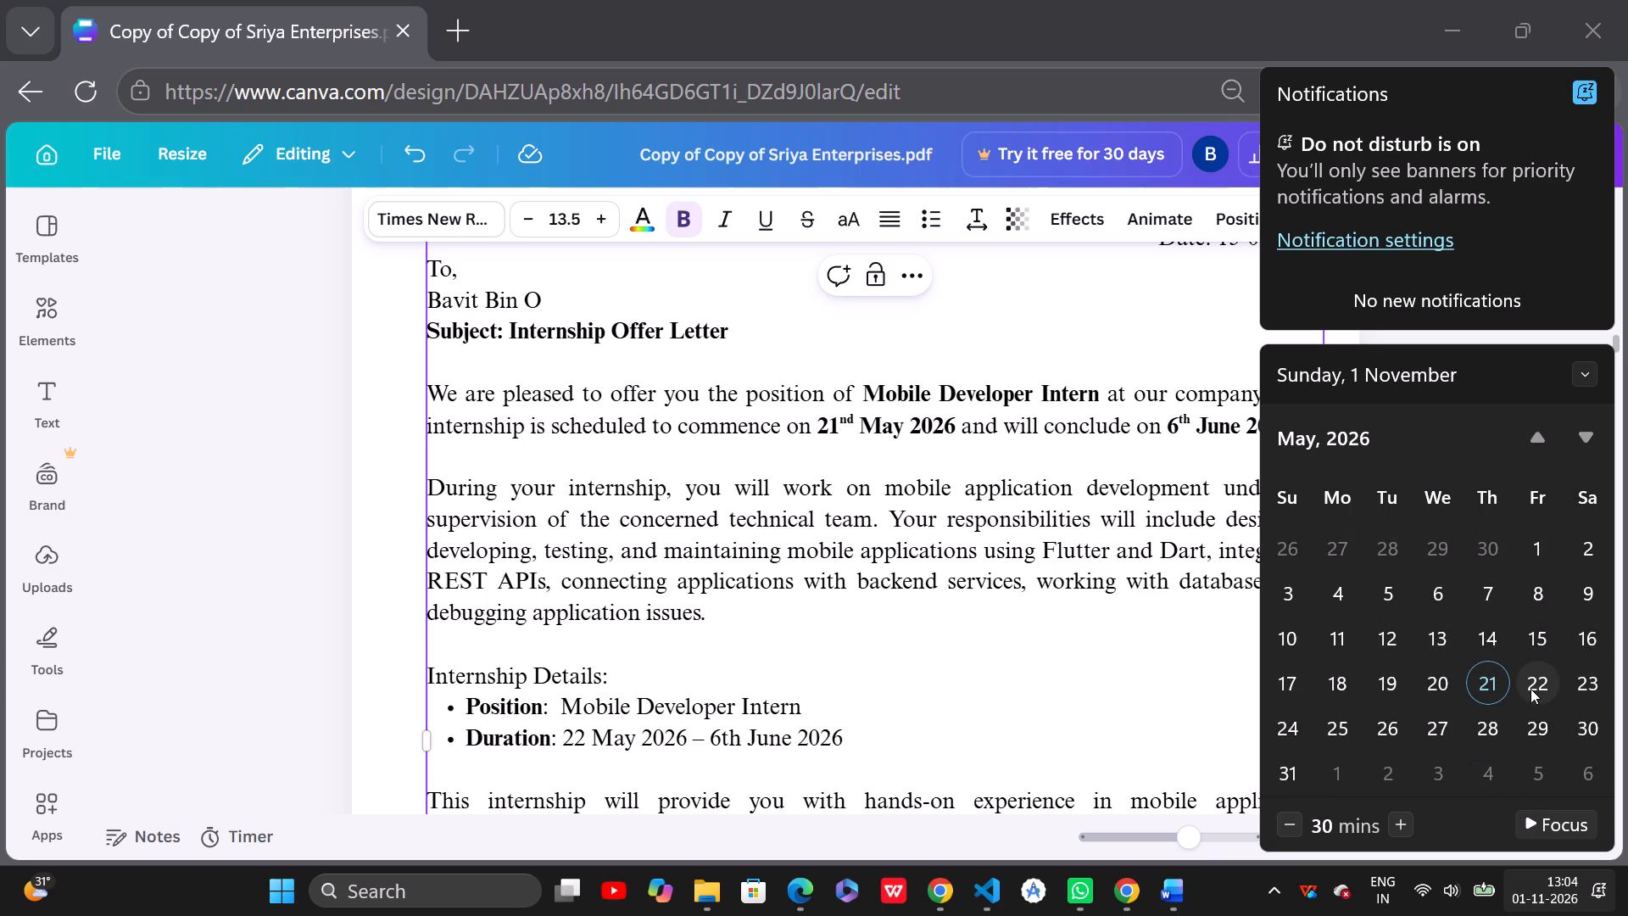
left_click(1530, 689)
left_click(1579, 681)
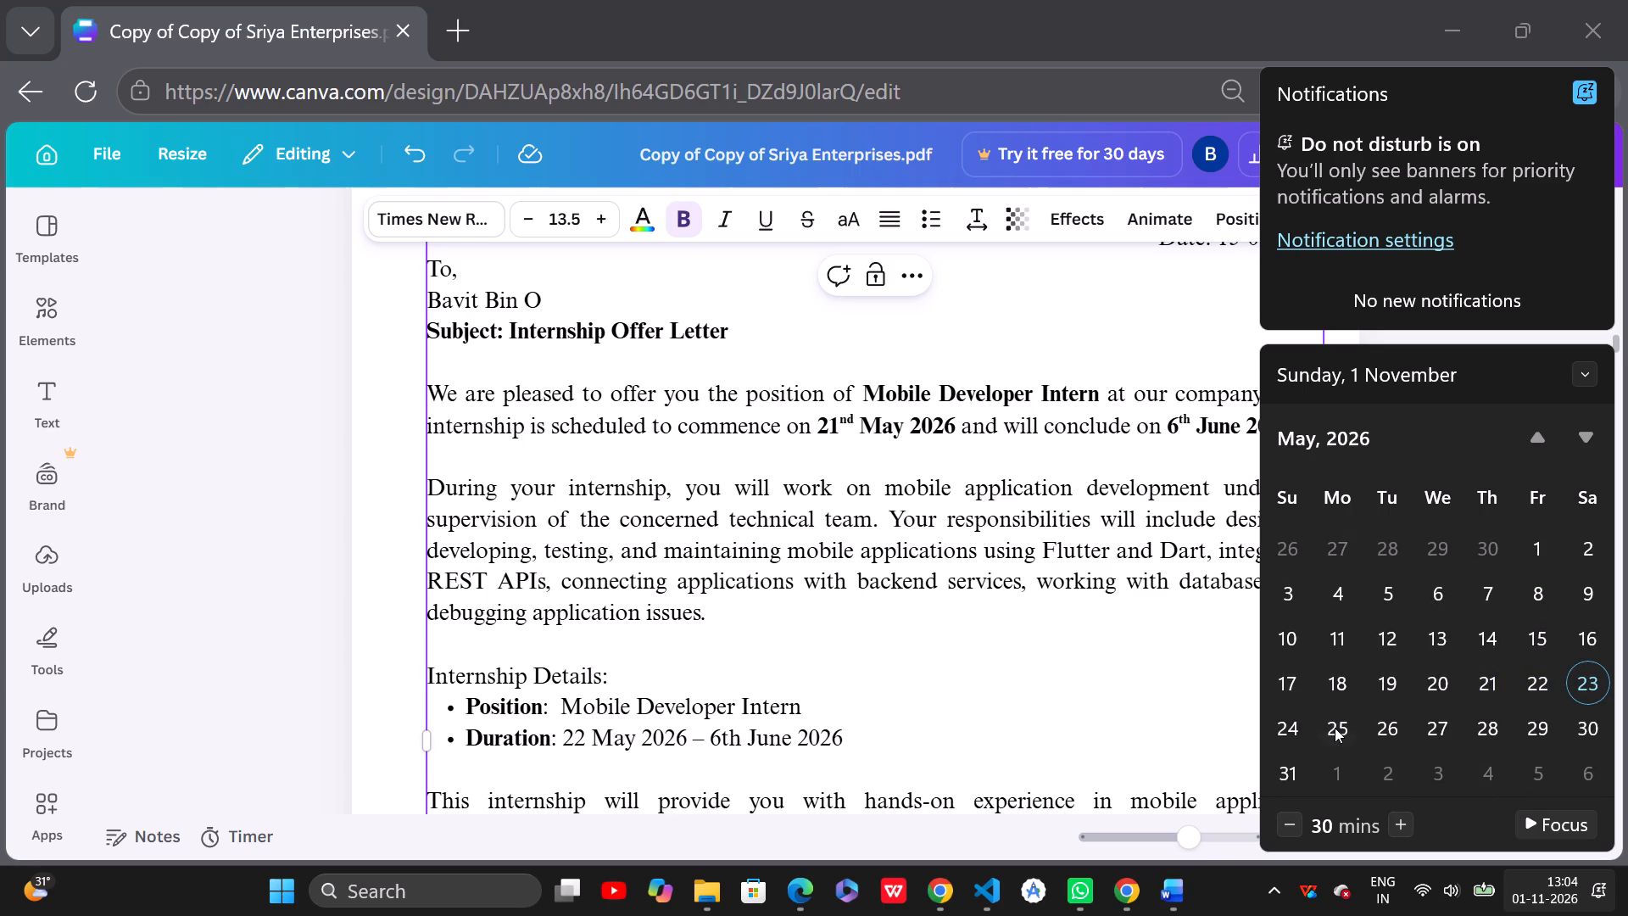
left_click(1335, 728)
left_click(1386, 727)
left_click(1486, 696)
left_click(1530, 690)
left_click(1584, 685)
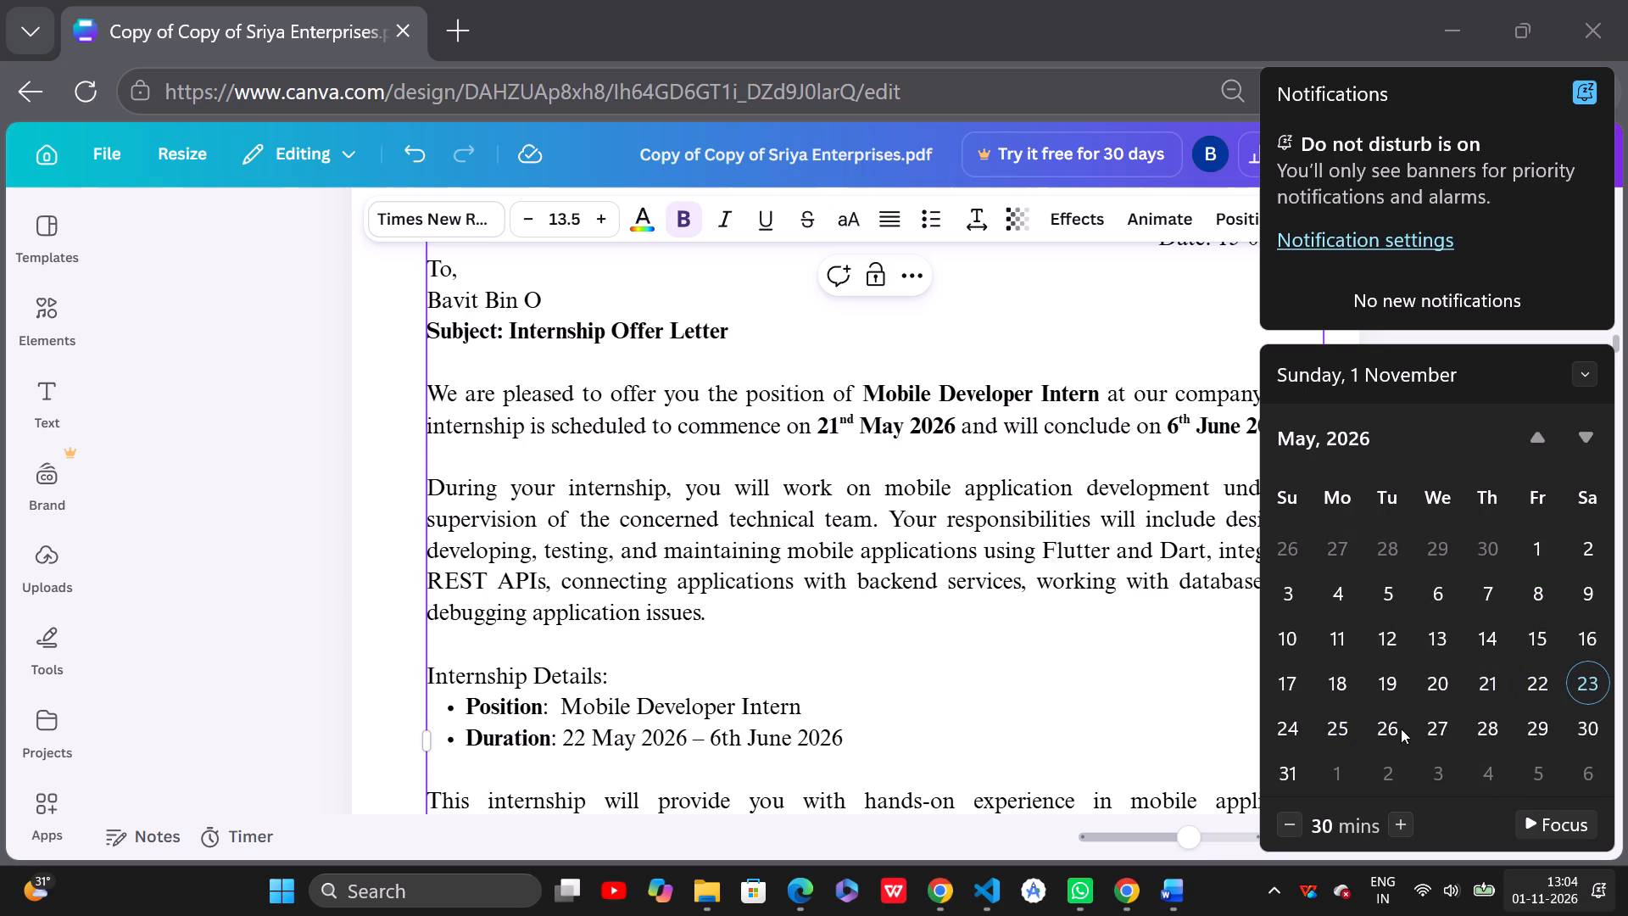
left_click(1350, 738)
left_click(1384, 731)
left_click(1436, 731)
left_click(1489, 734)
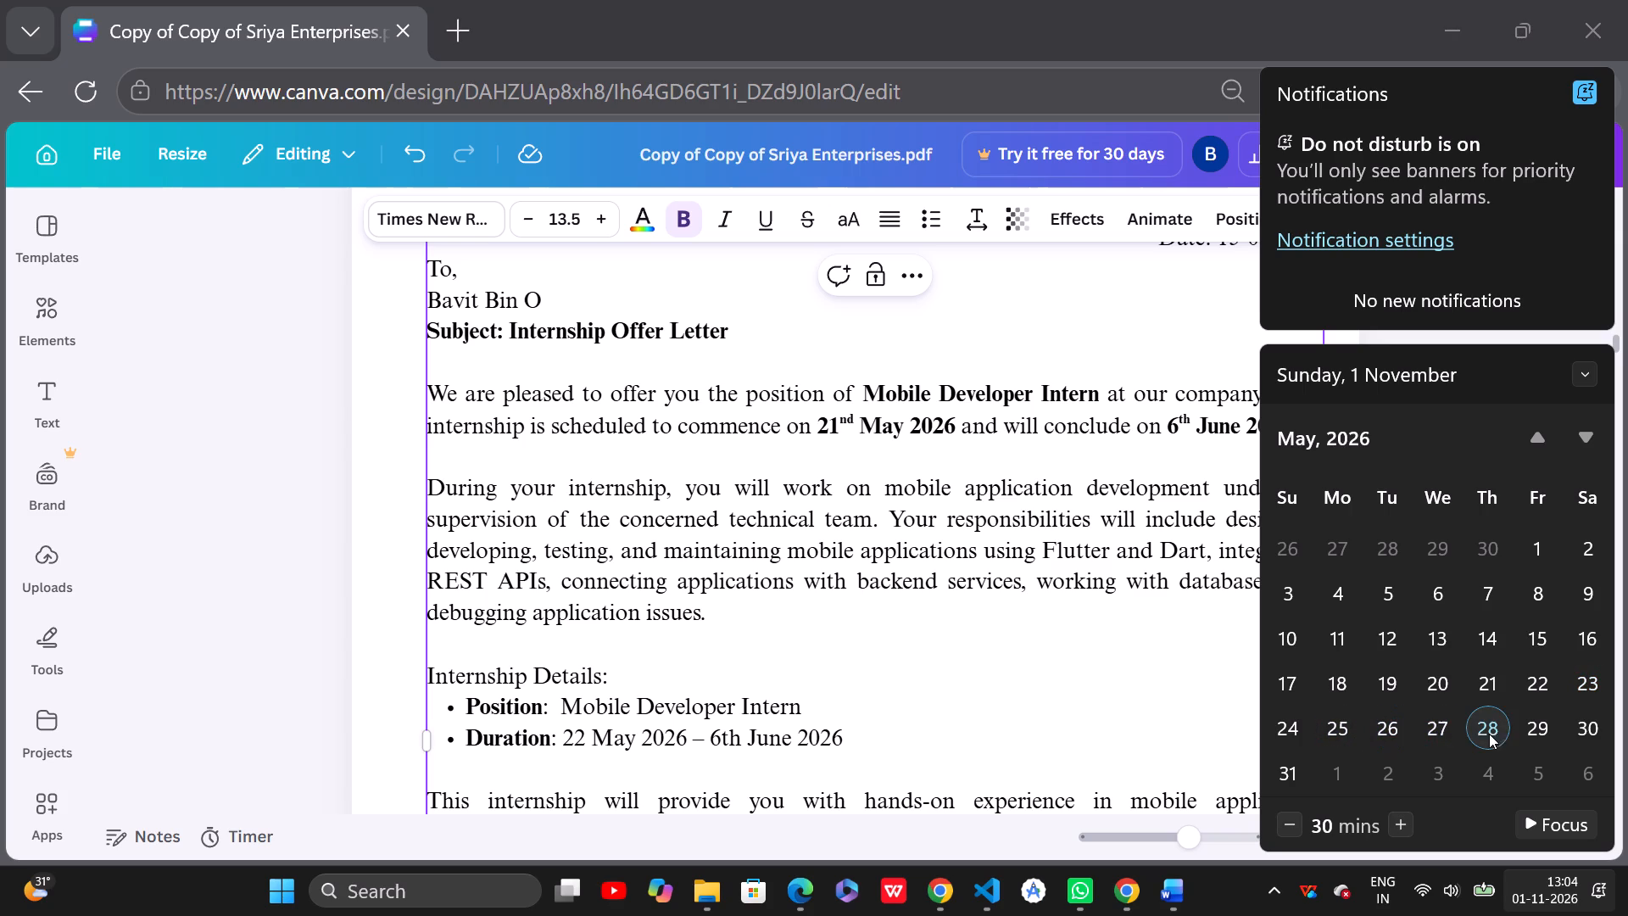
left_click(1533, 734)
left_click(1577, 738)
Count the June 2026 internship days in the system calendar from 1 to 23 June, skipping Sundays.
left_click(1574, 444)
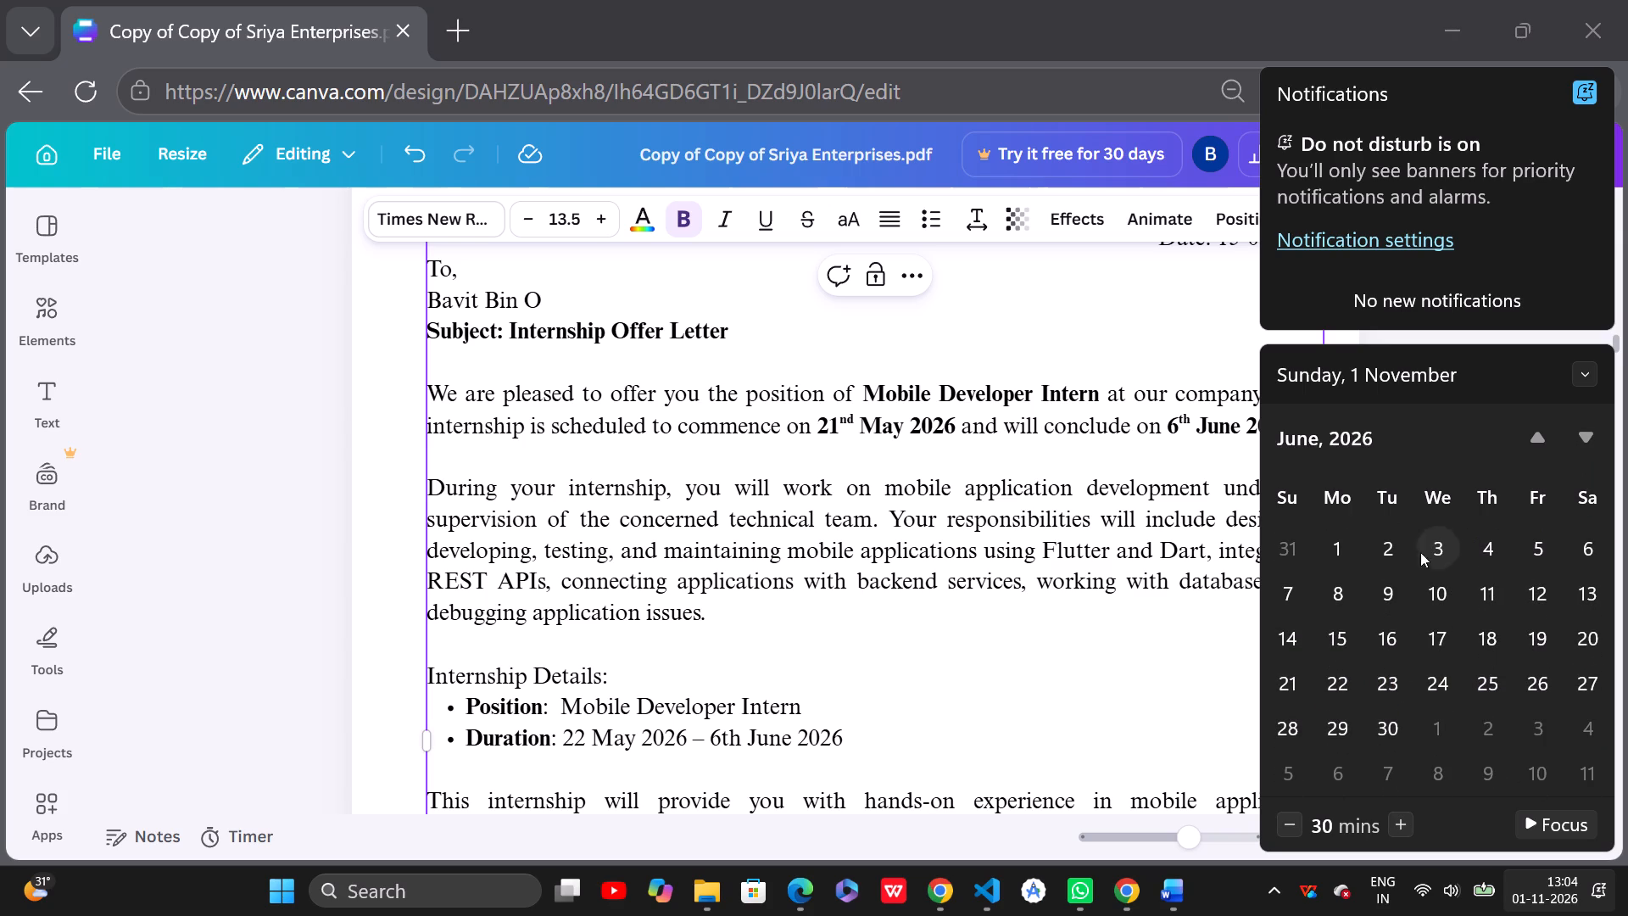
left_click(1355, 545)
left_click(1375, 544)
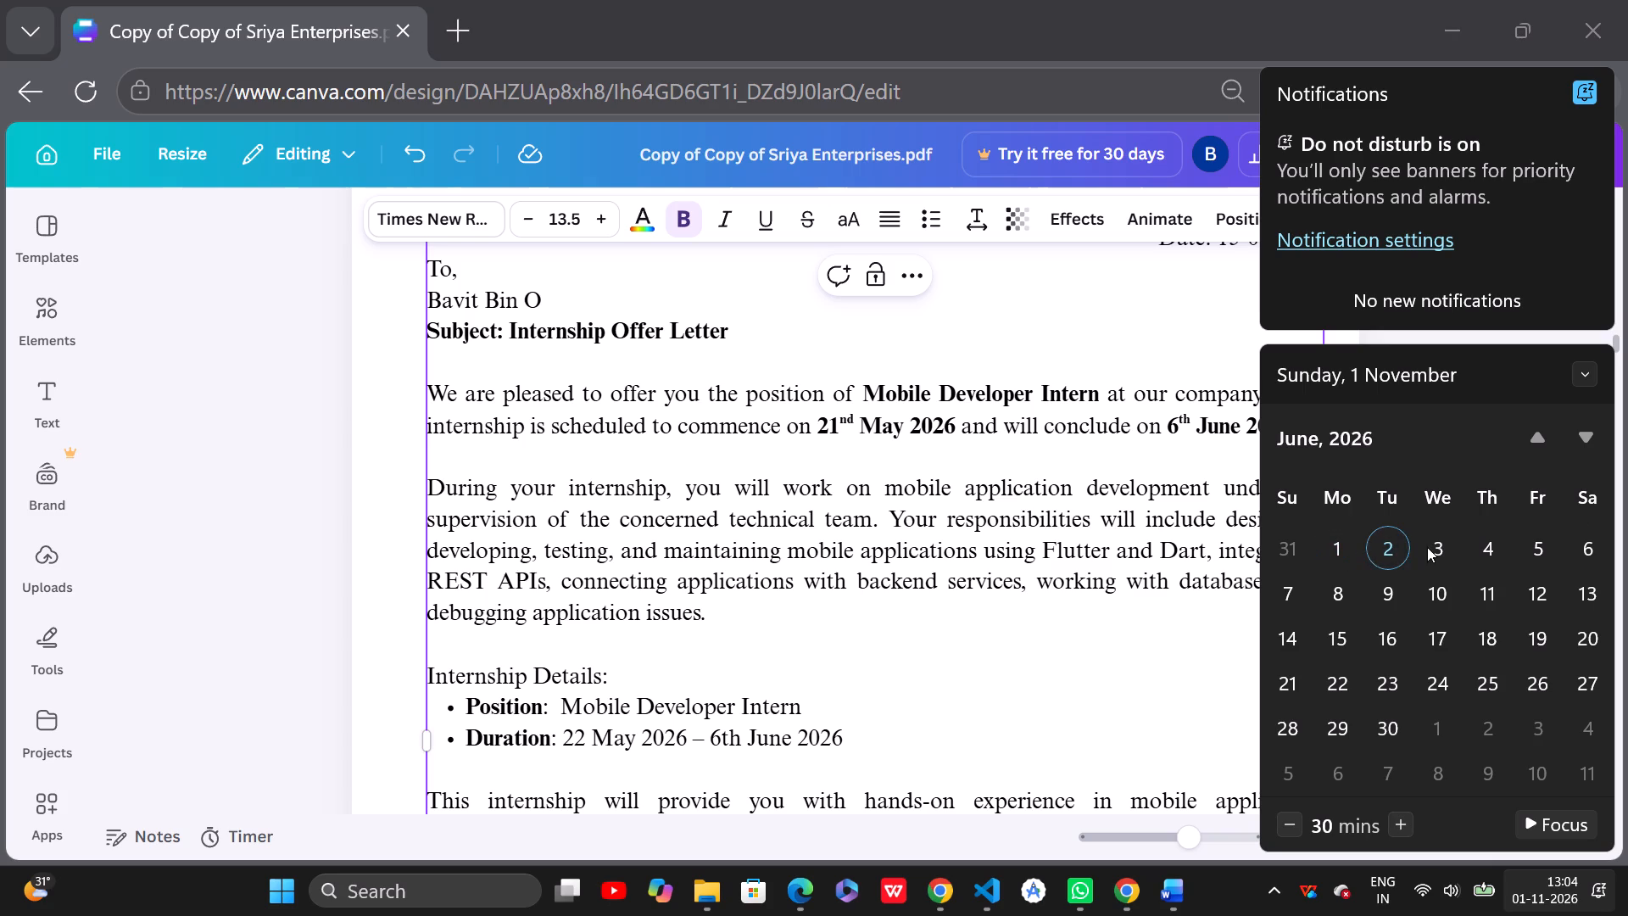
left_click(1427, 547)
left_click(1480, 542)
left_click(1529, 549)
left_click(1583, 557)
left_click(1333, 598)
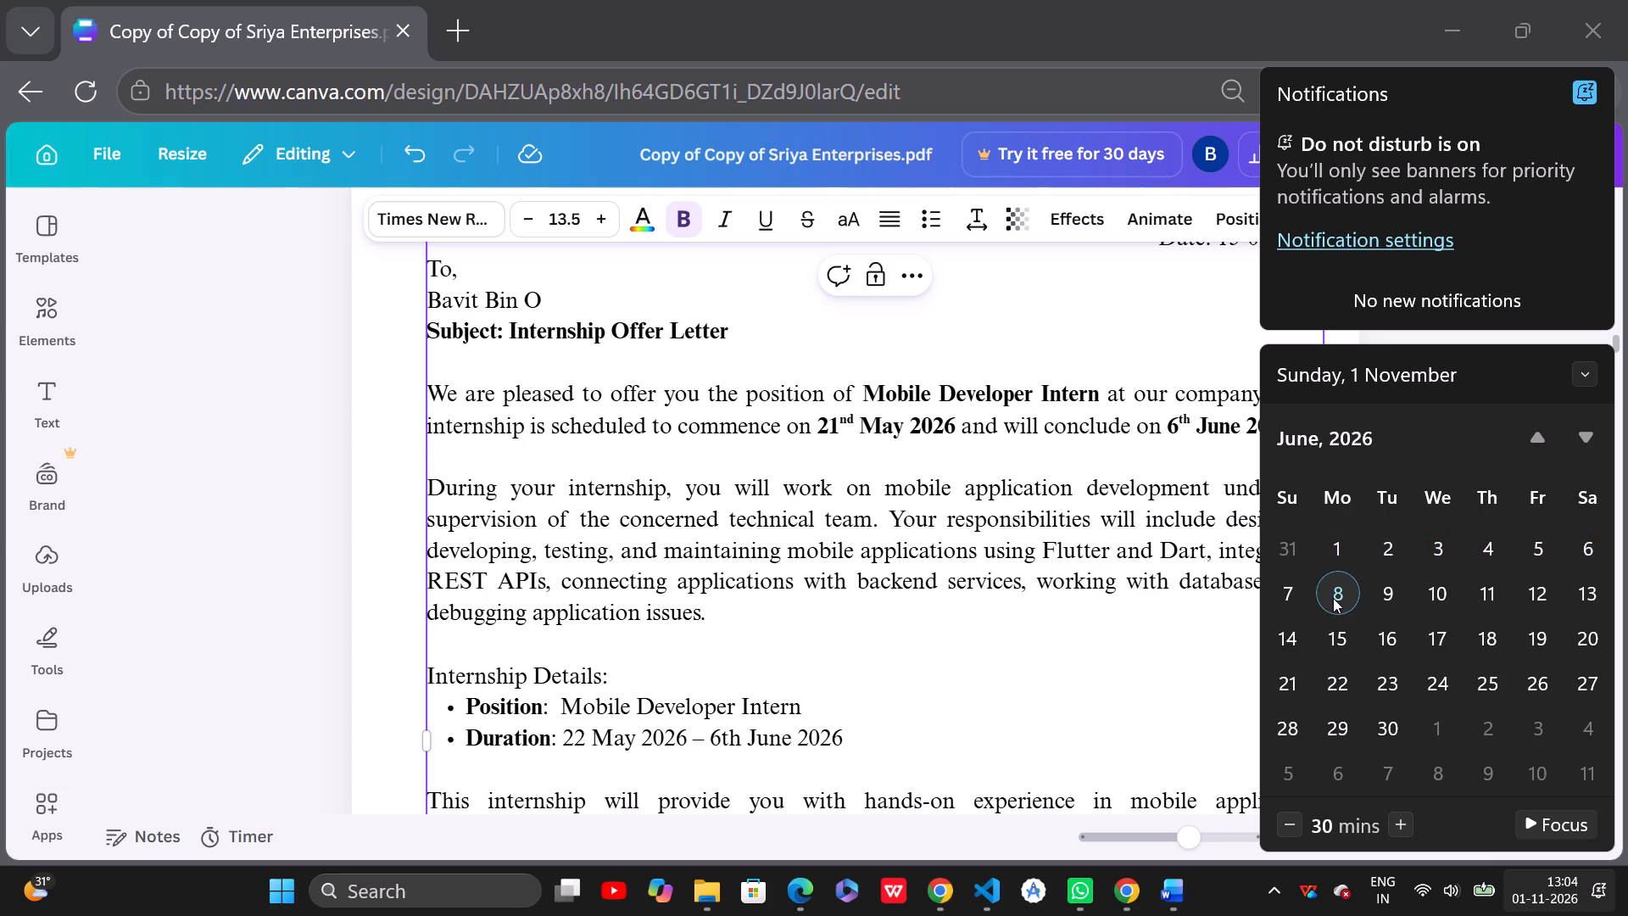
left_click(1376, 600)
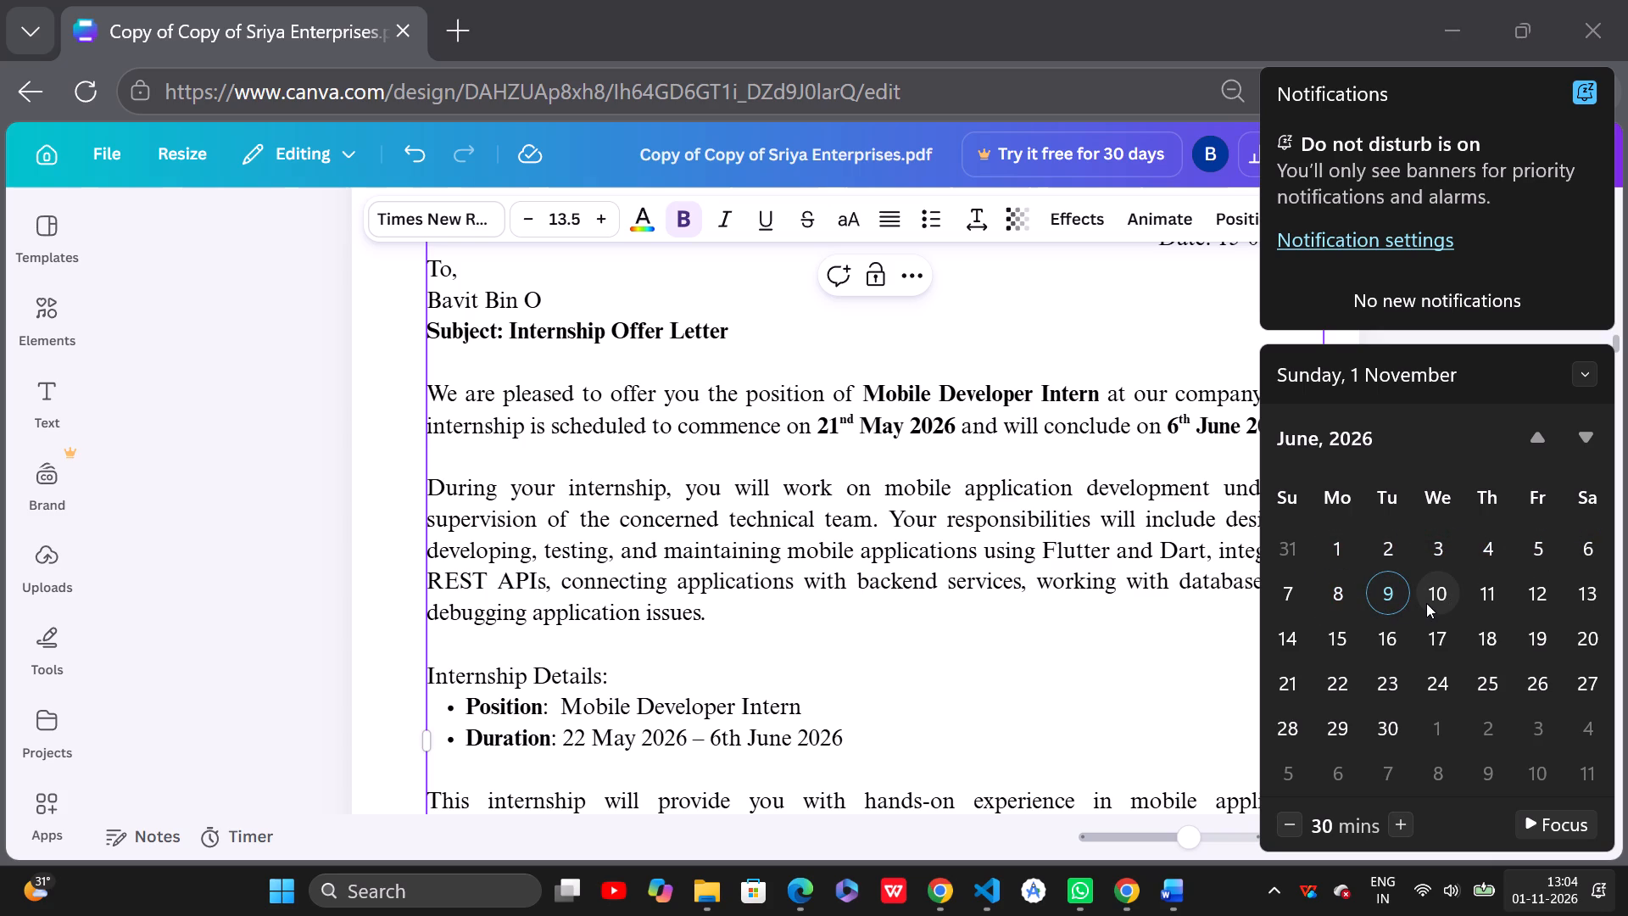
left_click(1426, 603)
left_click(1480, 602)
left_click(1537, 600)
left_click(1580, 589)
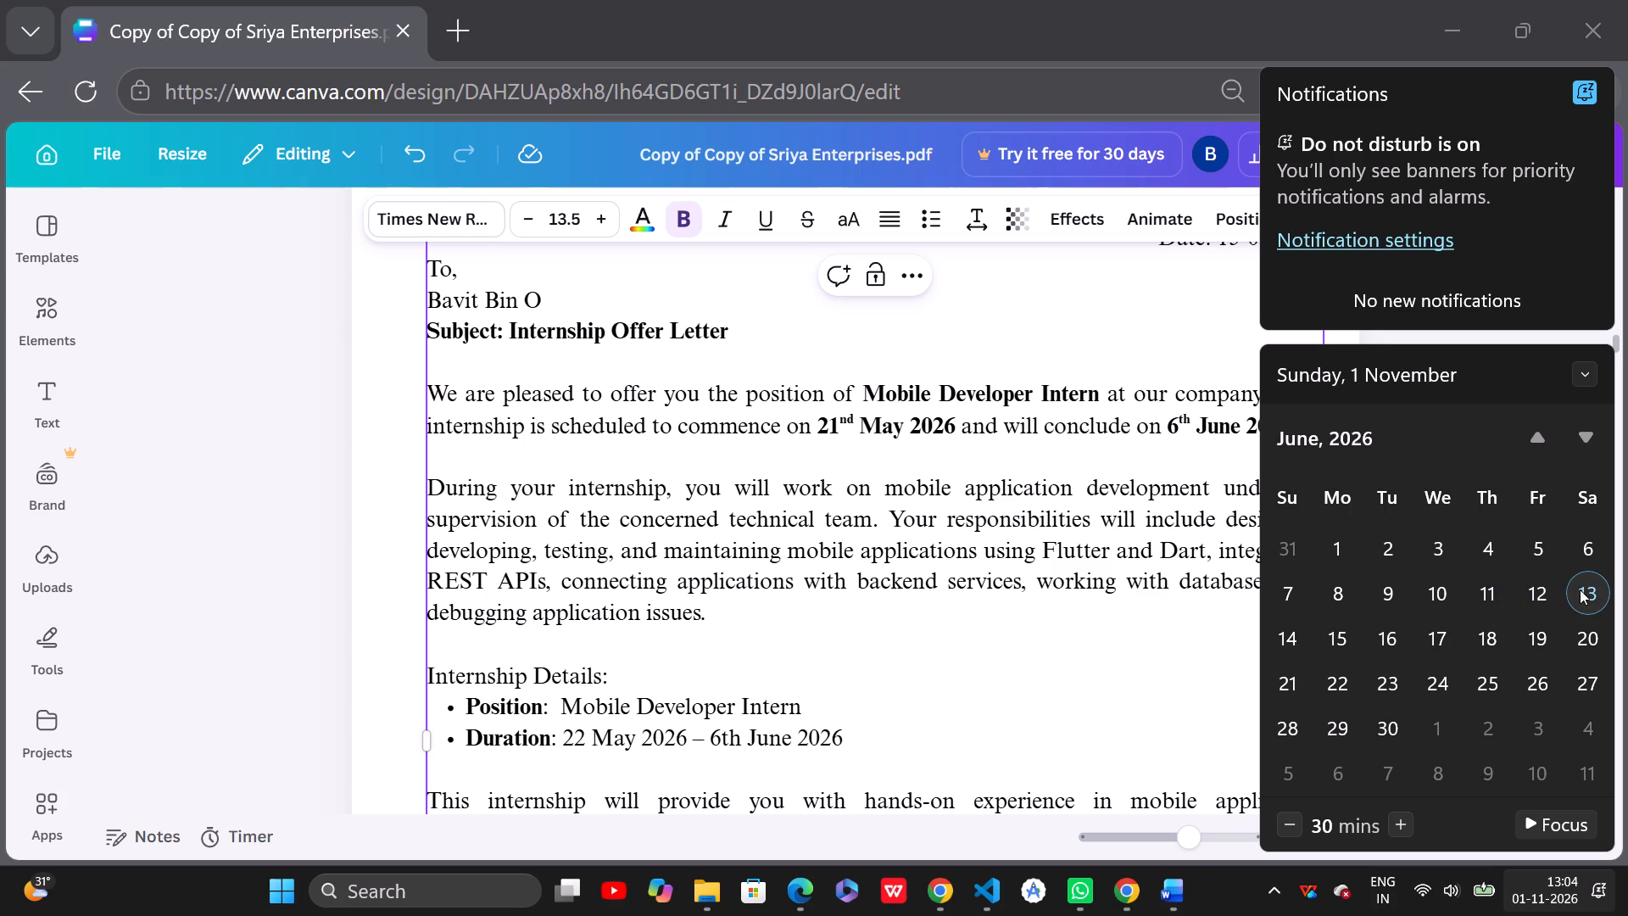
left_click(1348, 632)
left_click(1380, 631)
left_click(1428, 635)
left_click(1493, 641)
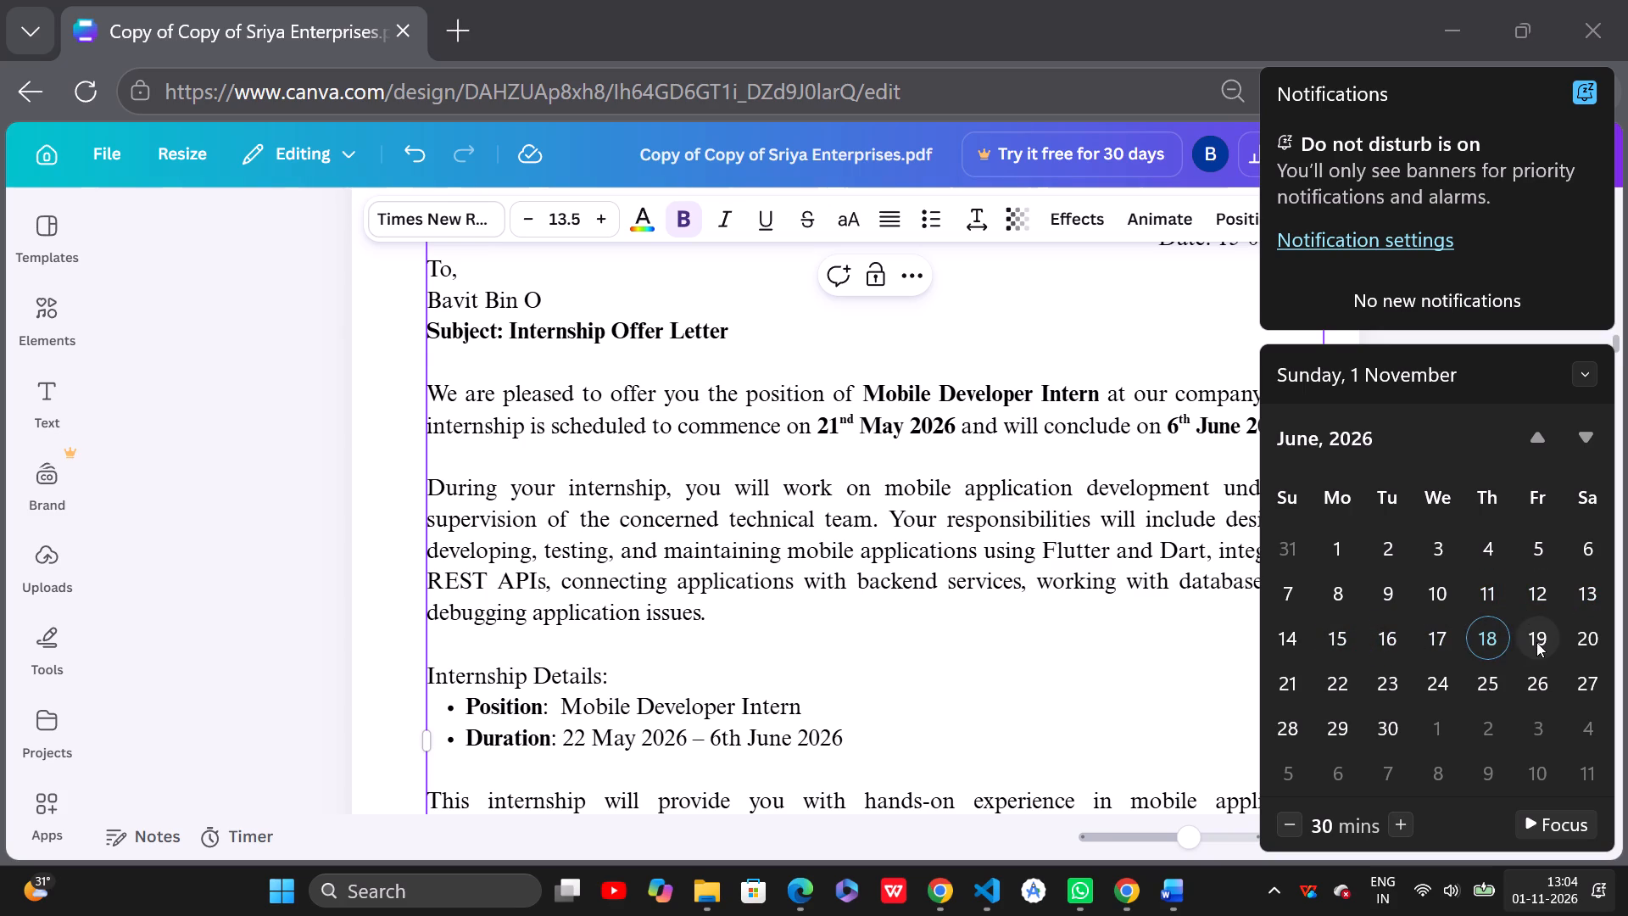
left_click(1536, 642)
left_click(1578, 635)
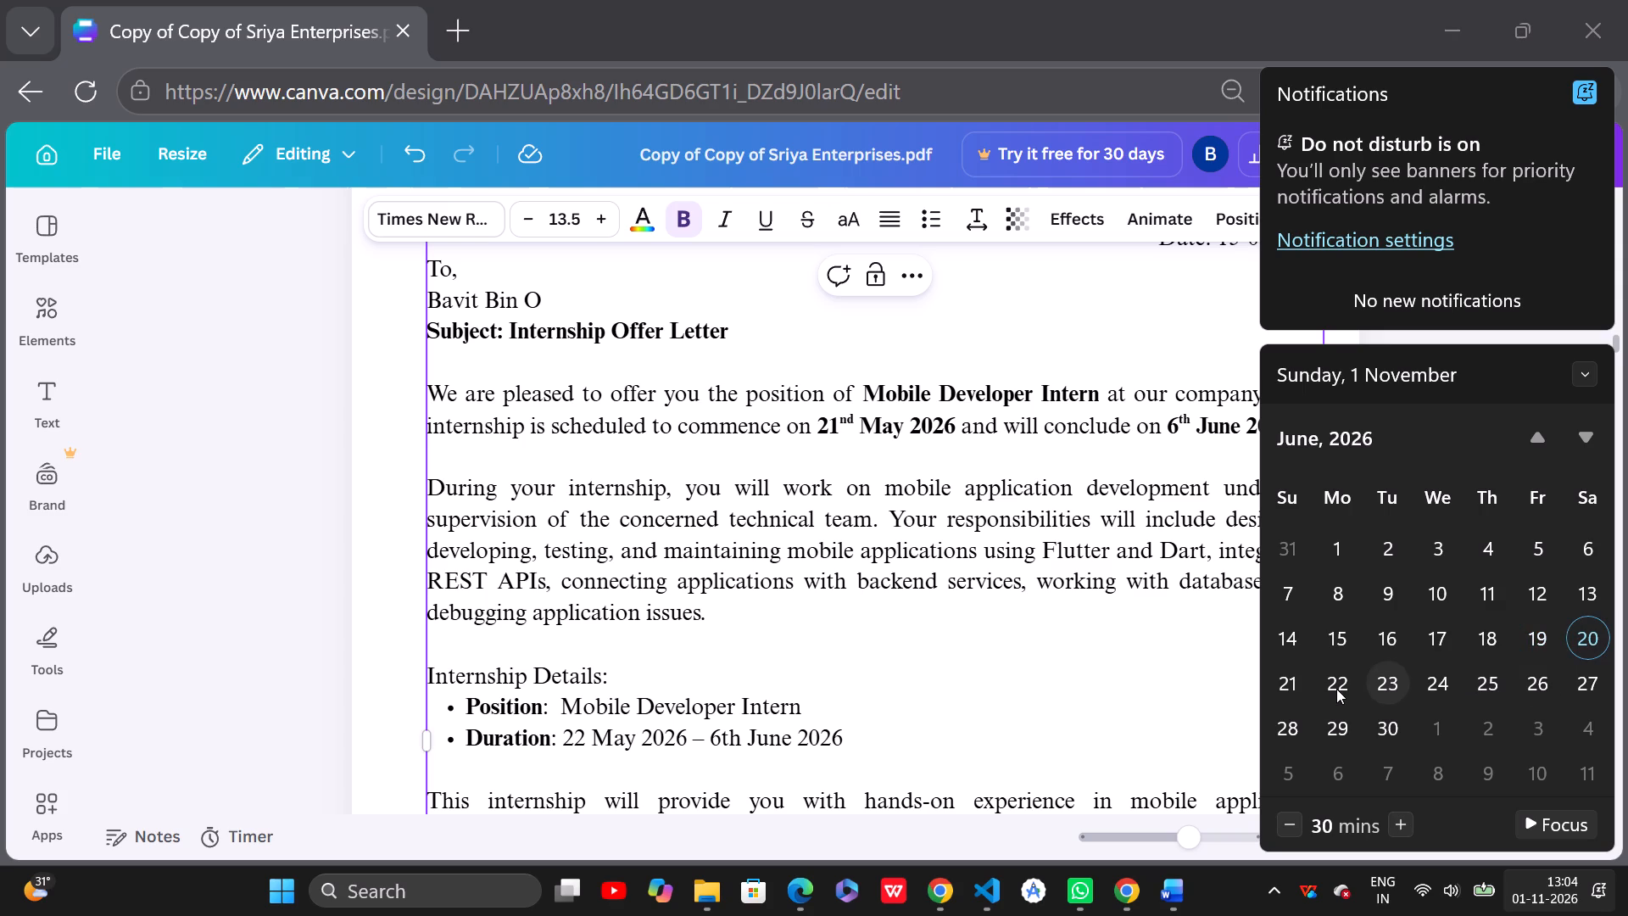
left_click(1338, 689)
left_click(1387, 684)
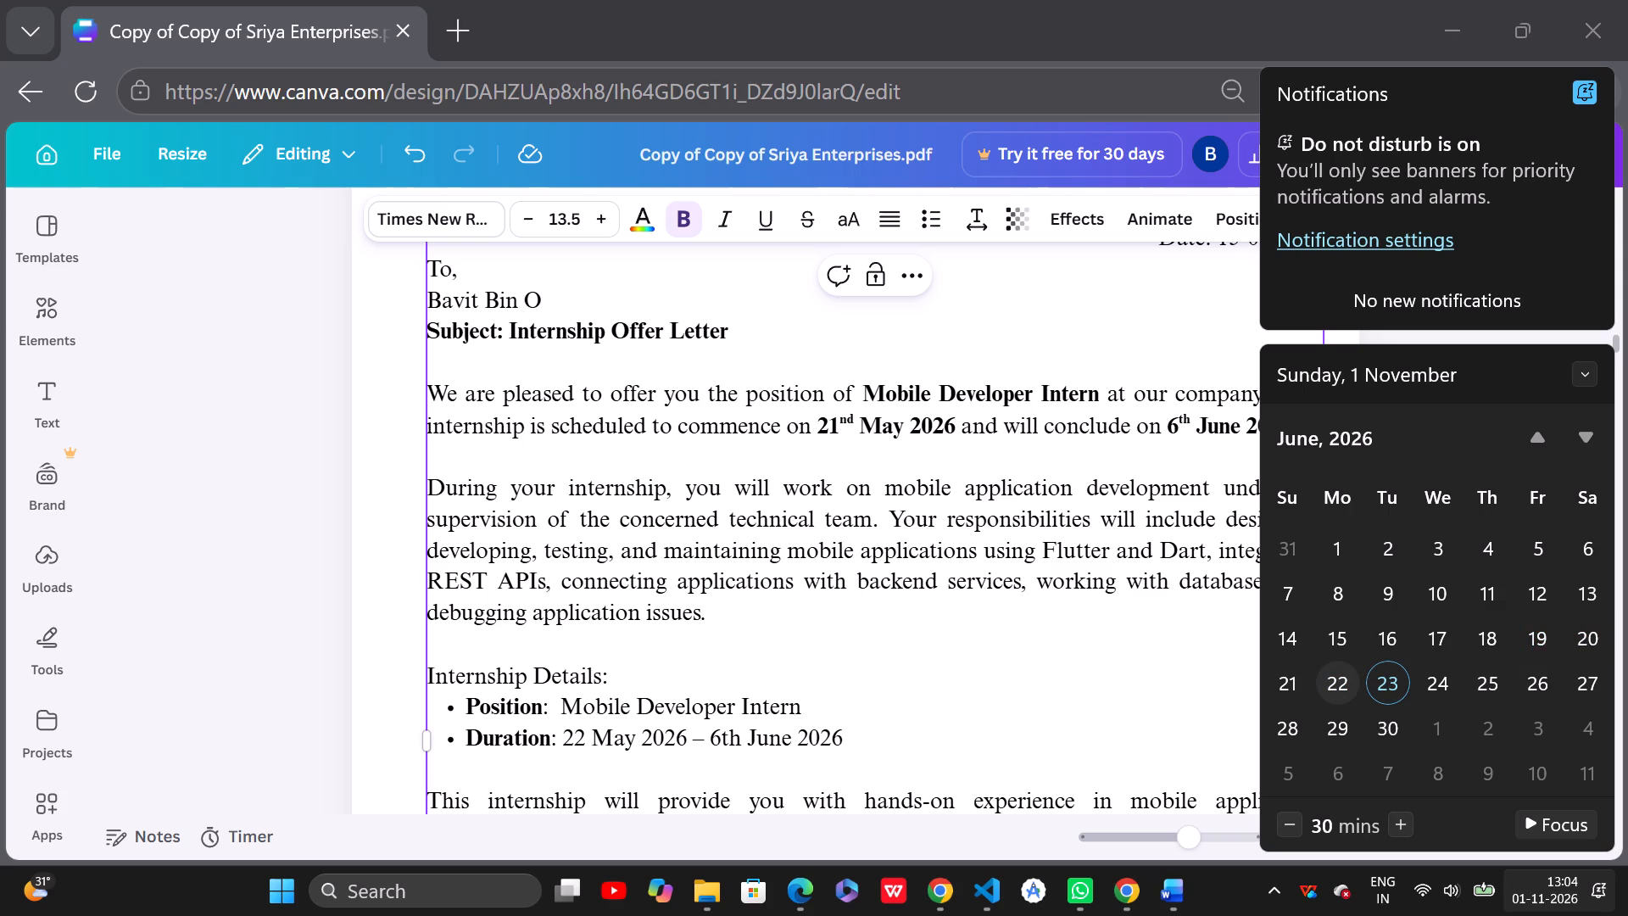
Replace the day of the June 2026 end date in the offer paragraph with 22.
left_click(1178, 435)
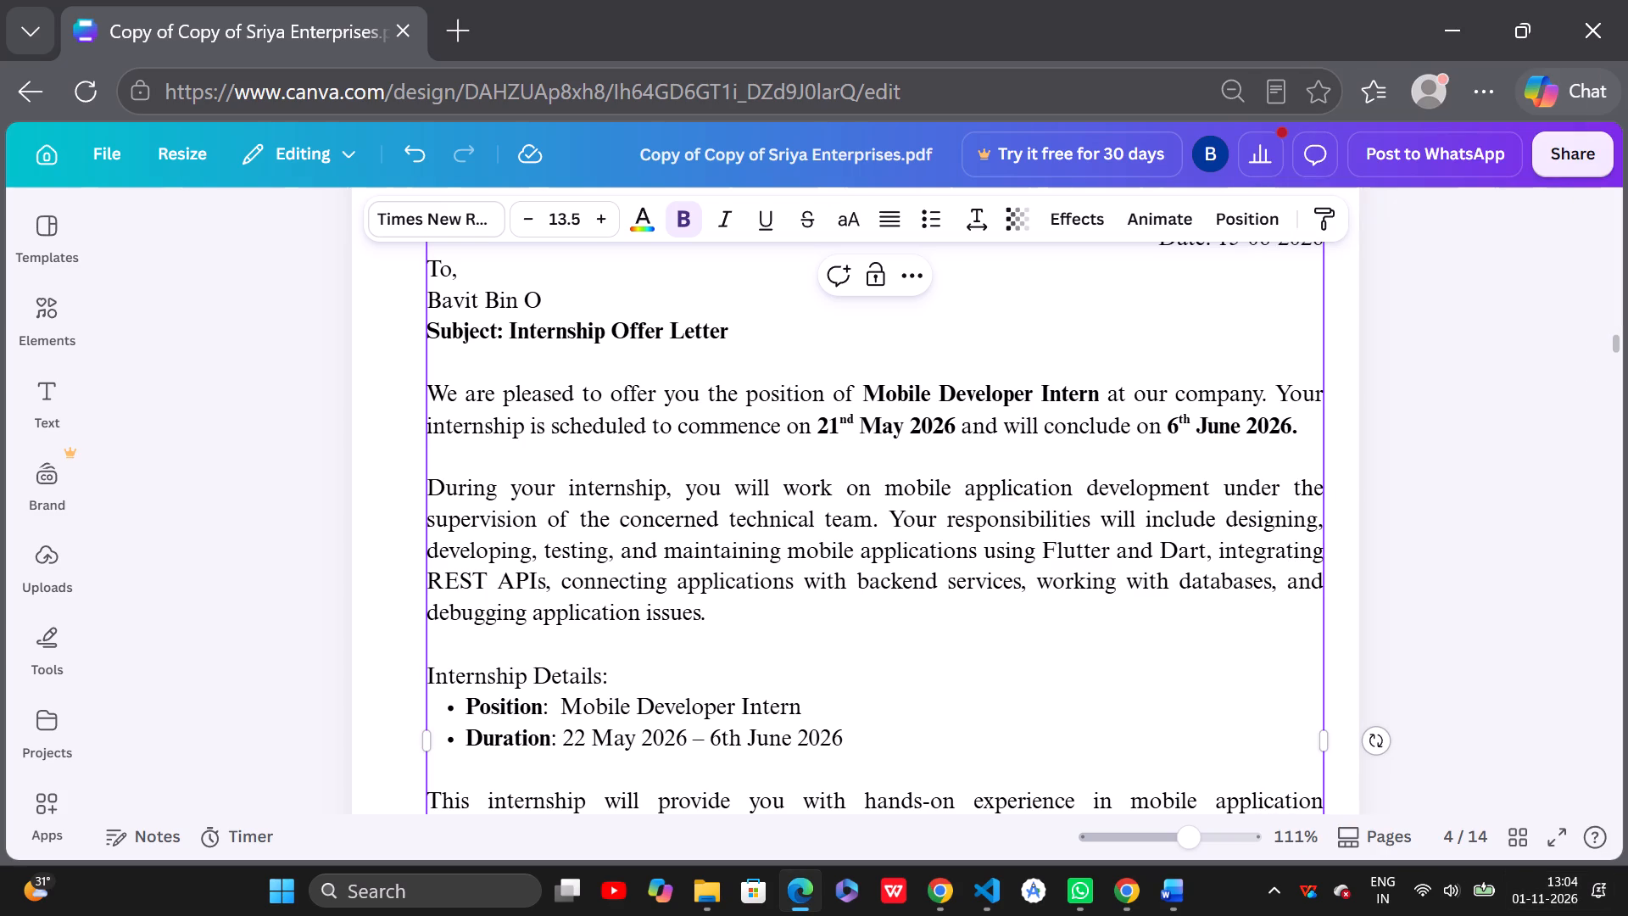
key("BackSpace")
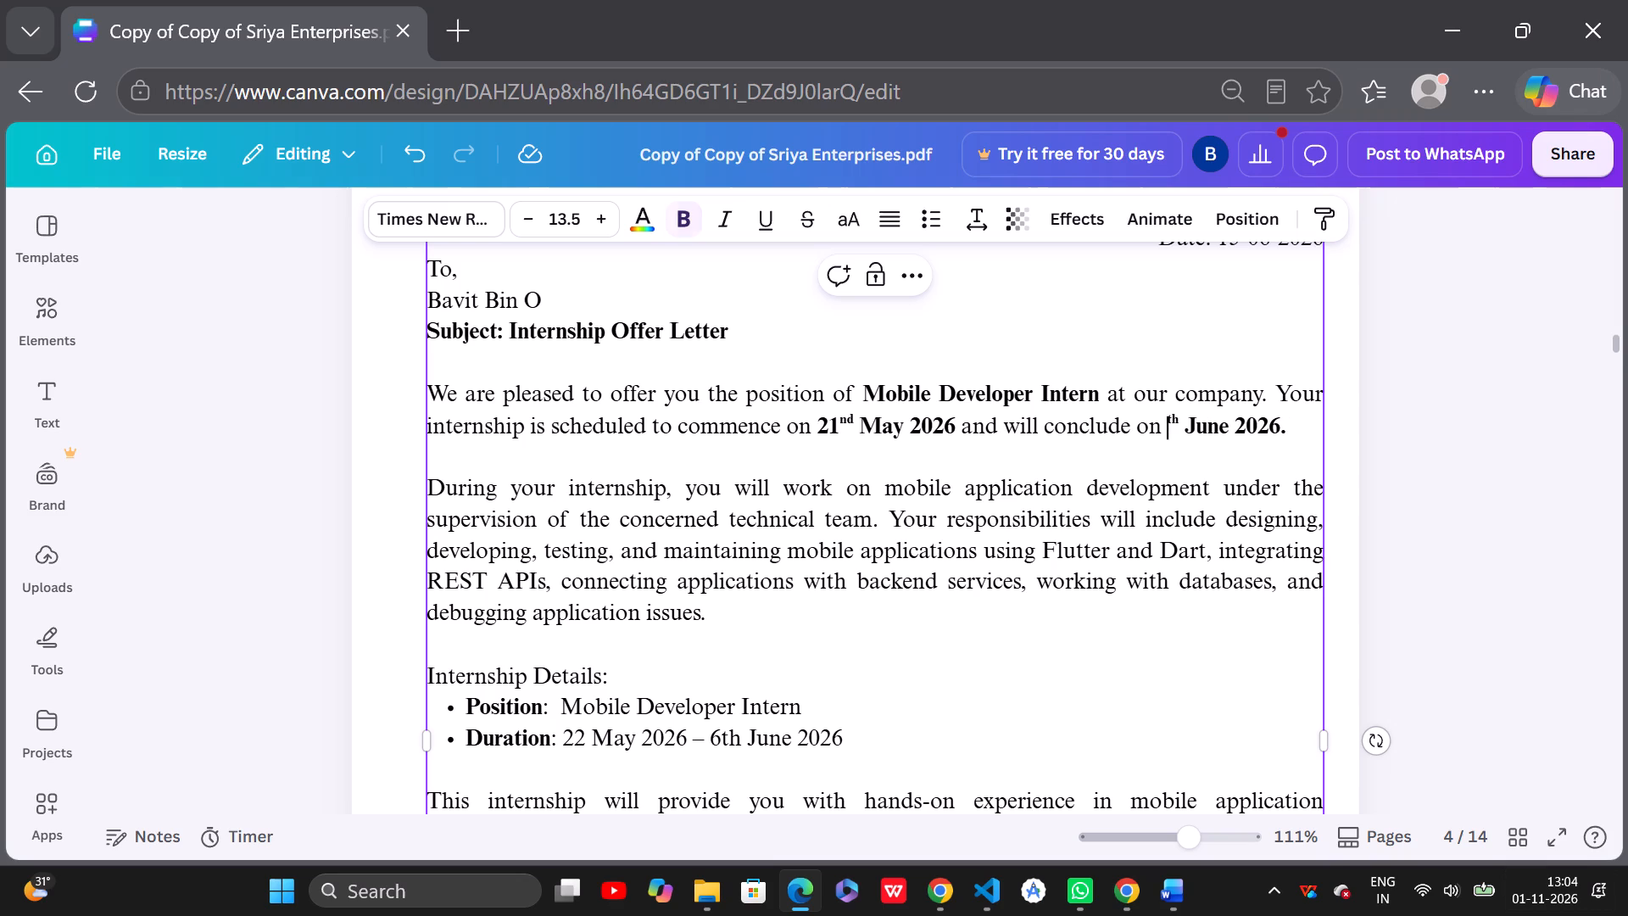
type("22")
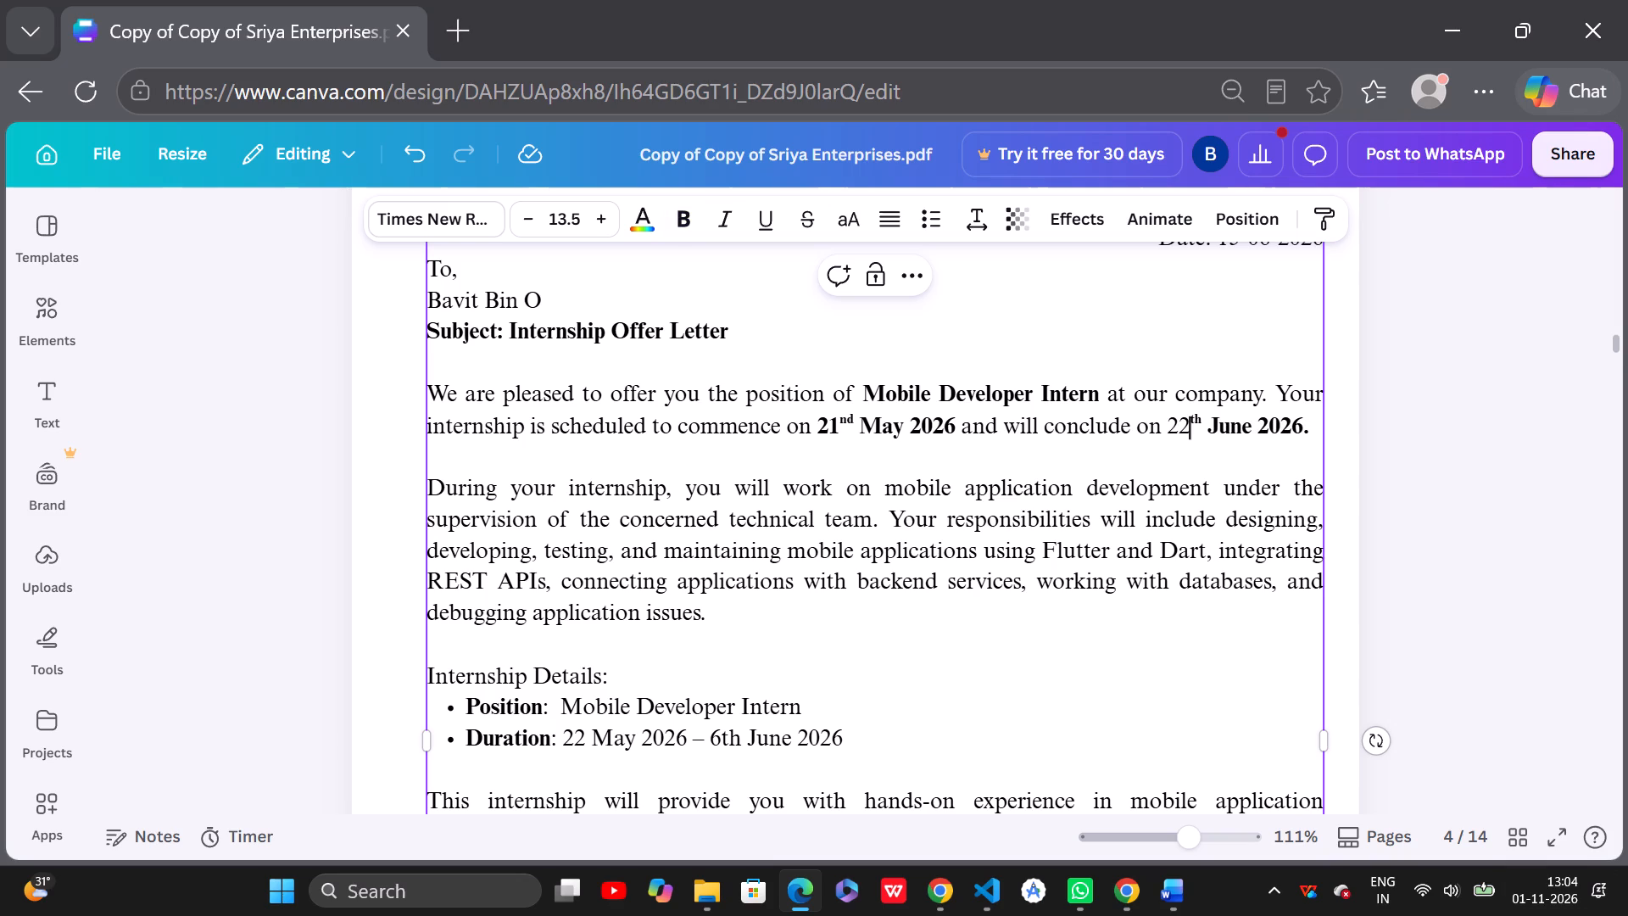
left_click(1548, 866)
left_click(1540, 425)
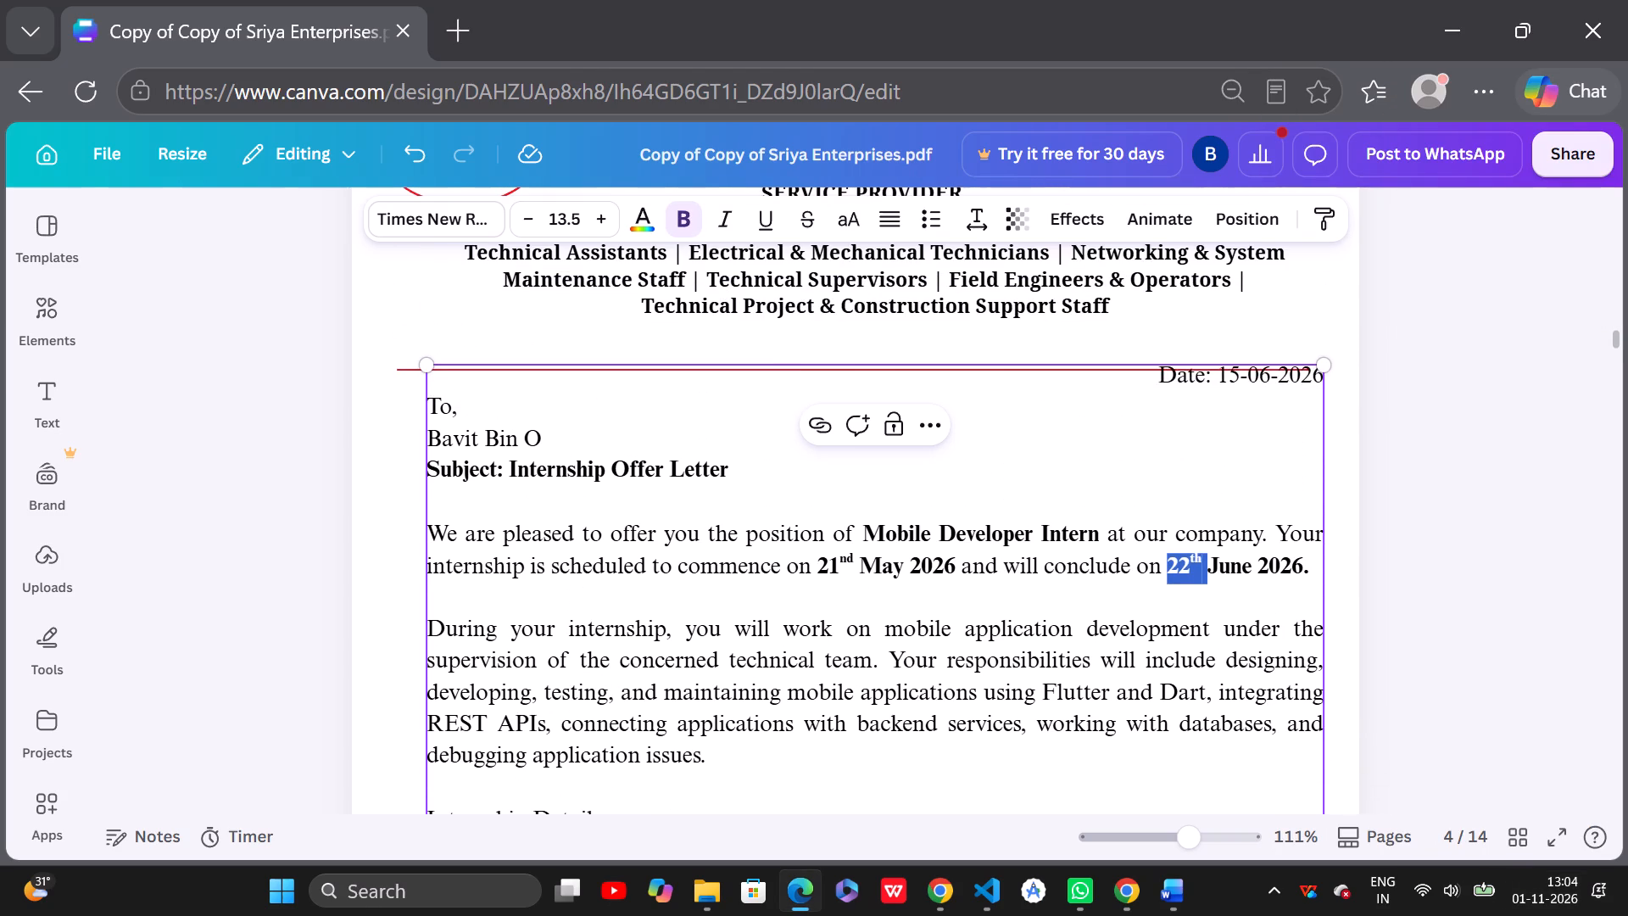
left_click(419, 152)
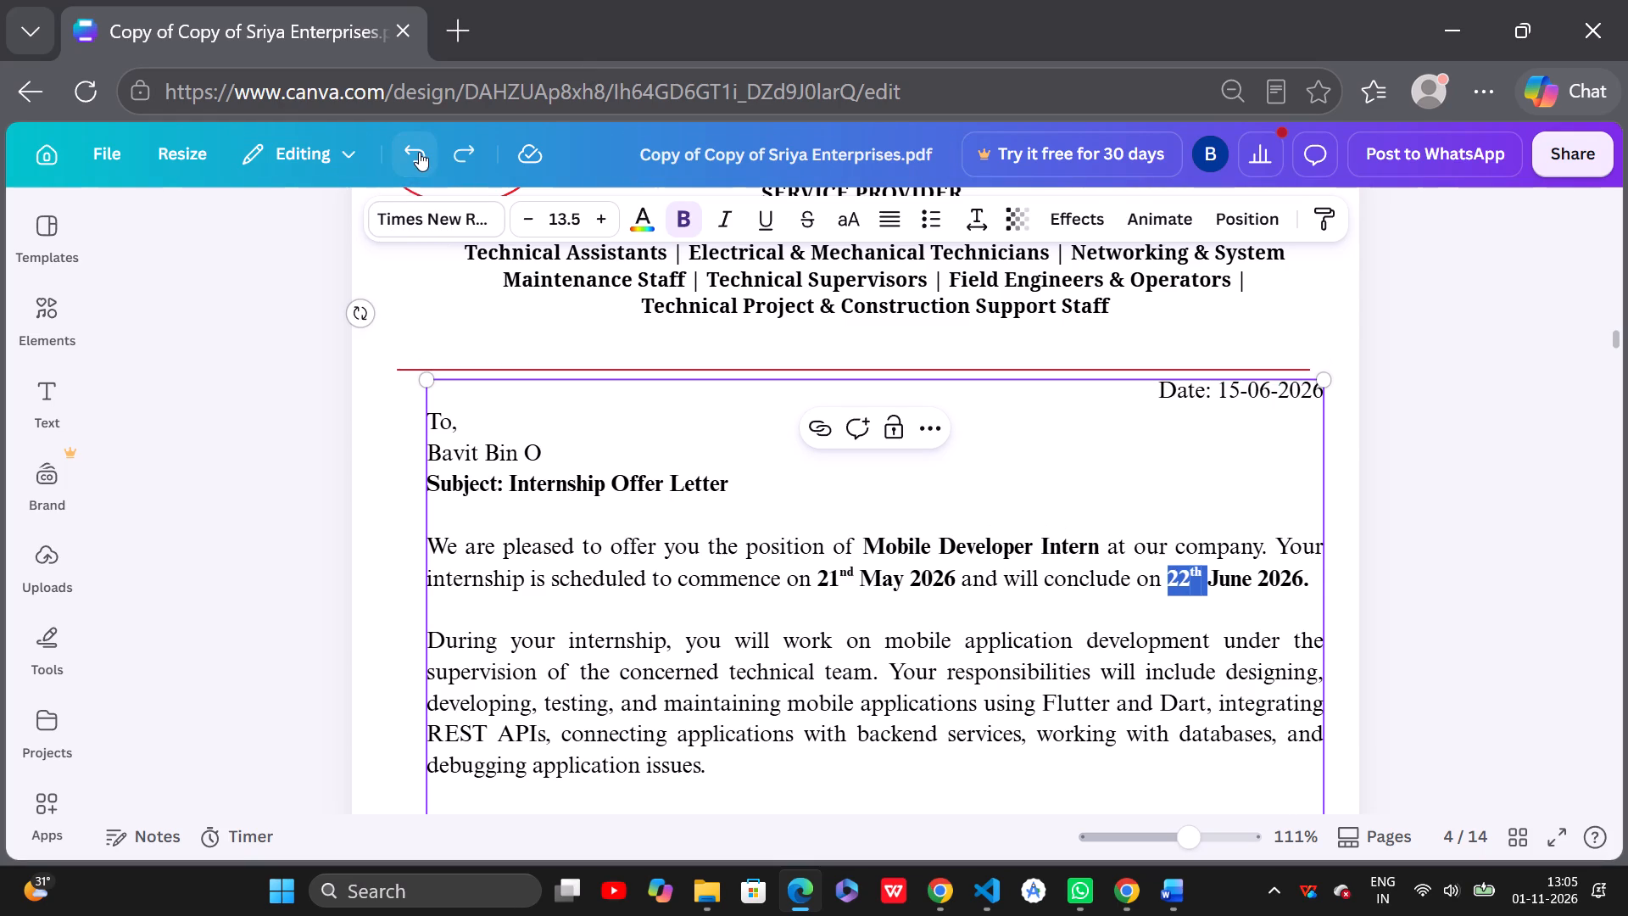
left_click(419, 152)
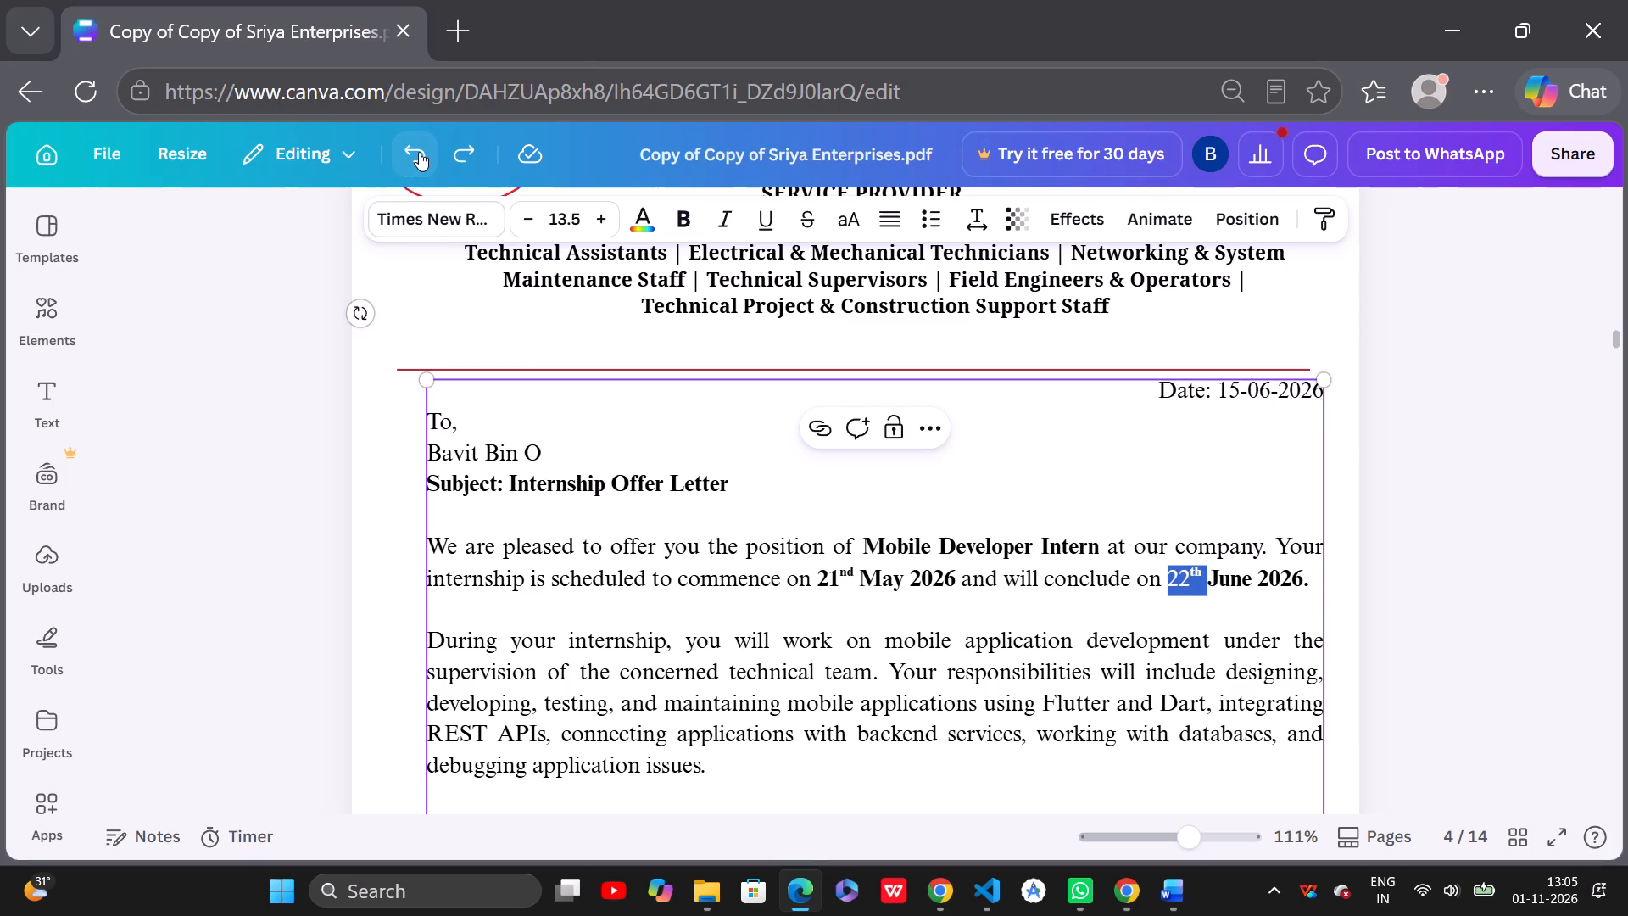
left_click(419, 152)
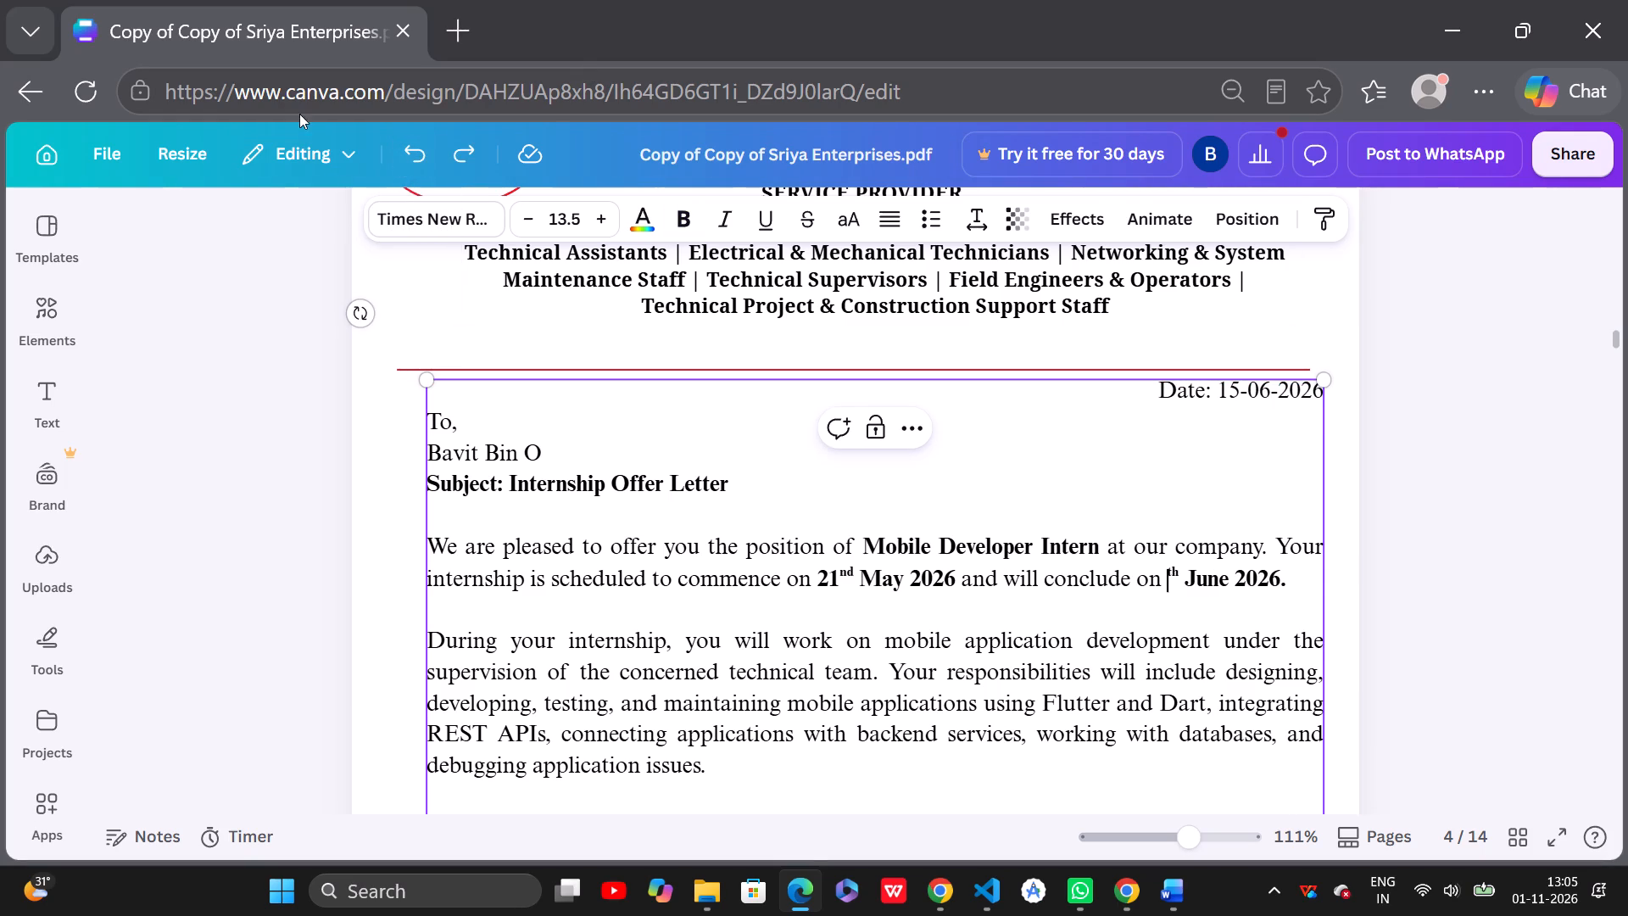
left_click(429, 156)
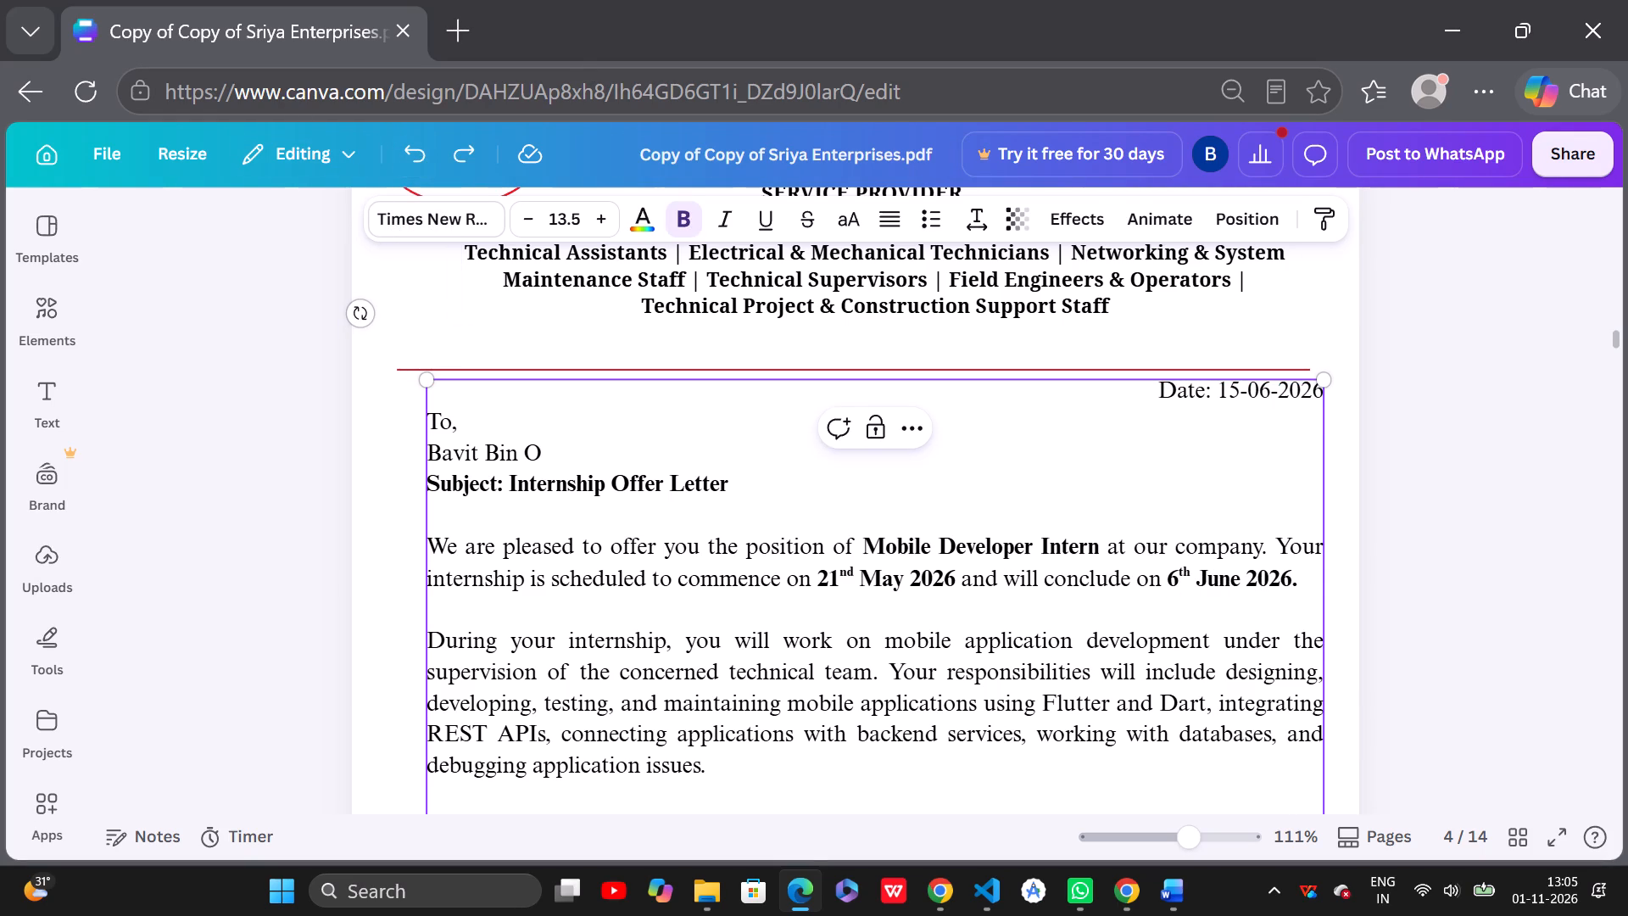
Change the day of the June 2026 end date in the offer paragraph to 22, keeping the bold style.
type("22")
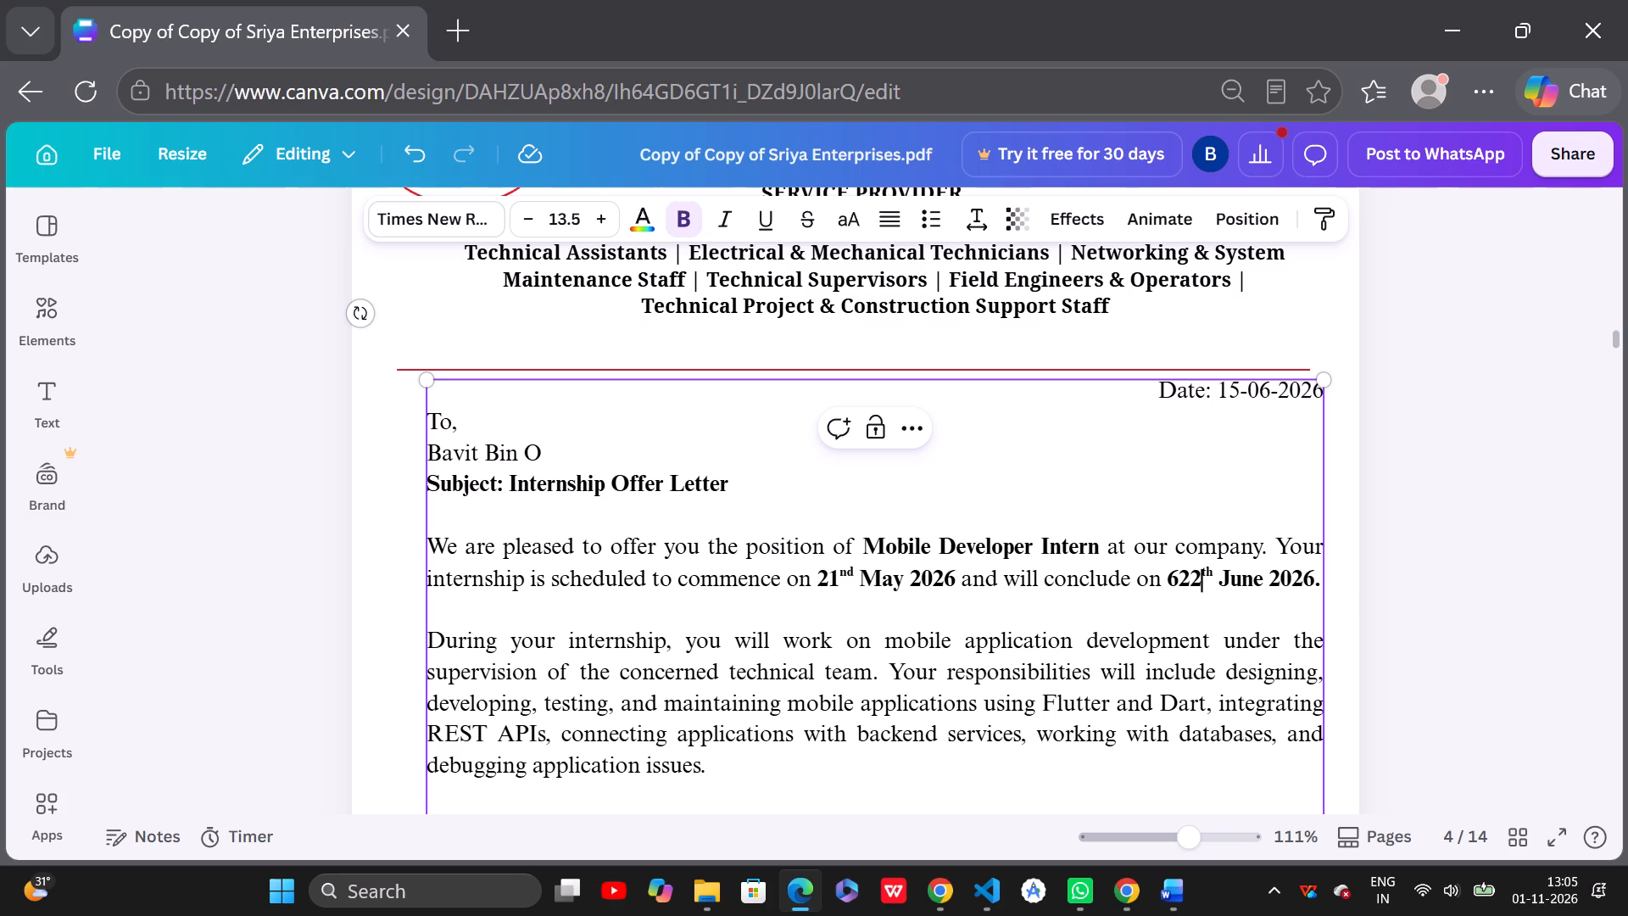
key("Left")
key("Left")
key("BackSpace")
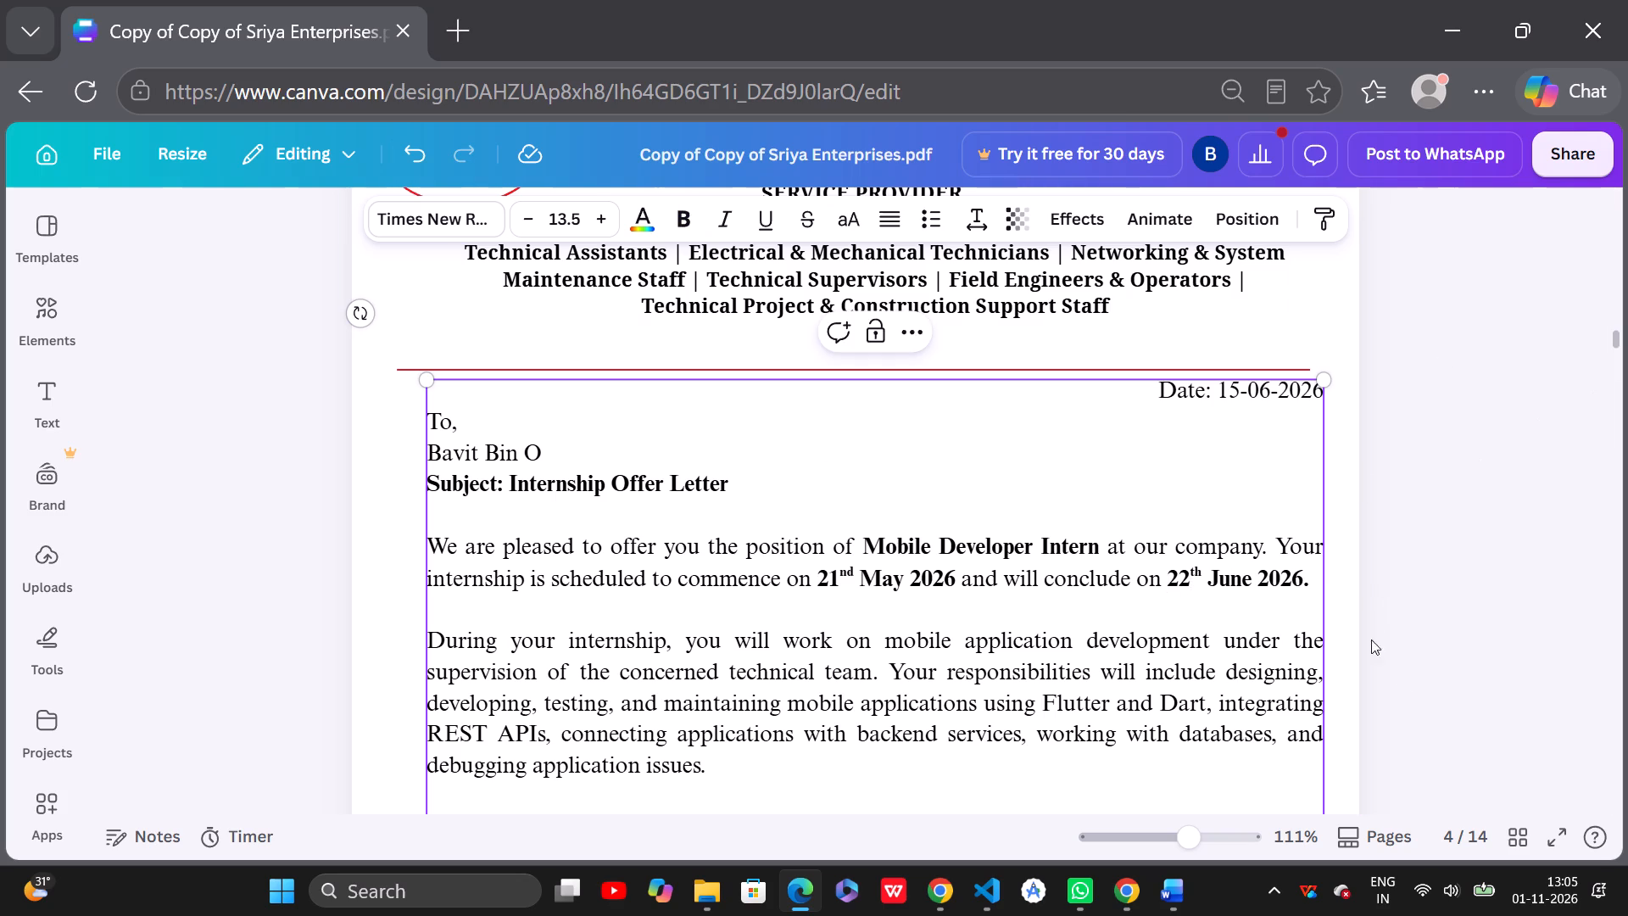
Change the day of the June 2026 letter date above the recipient's name to 30.
left_click(1241, 399)
key("BackSpace")
key("BackSpace")
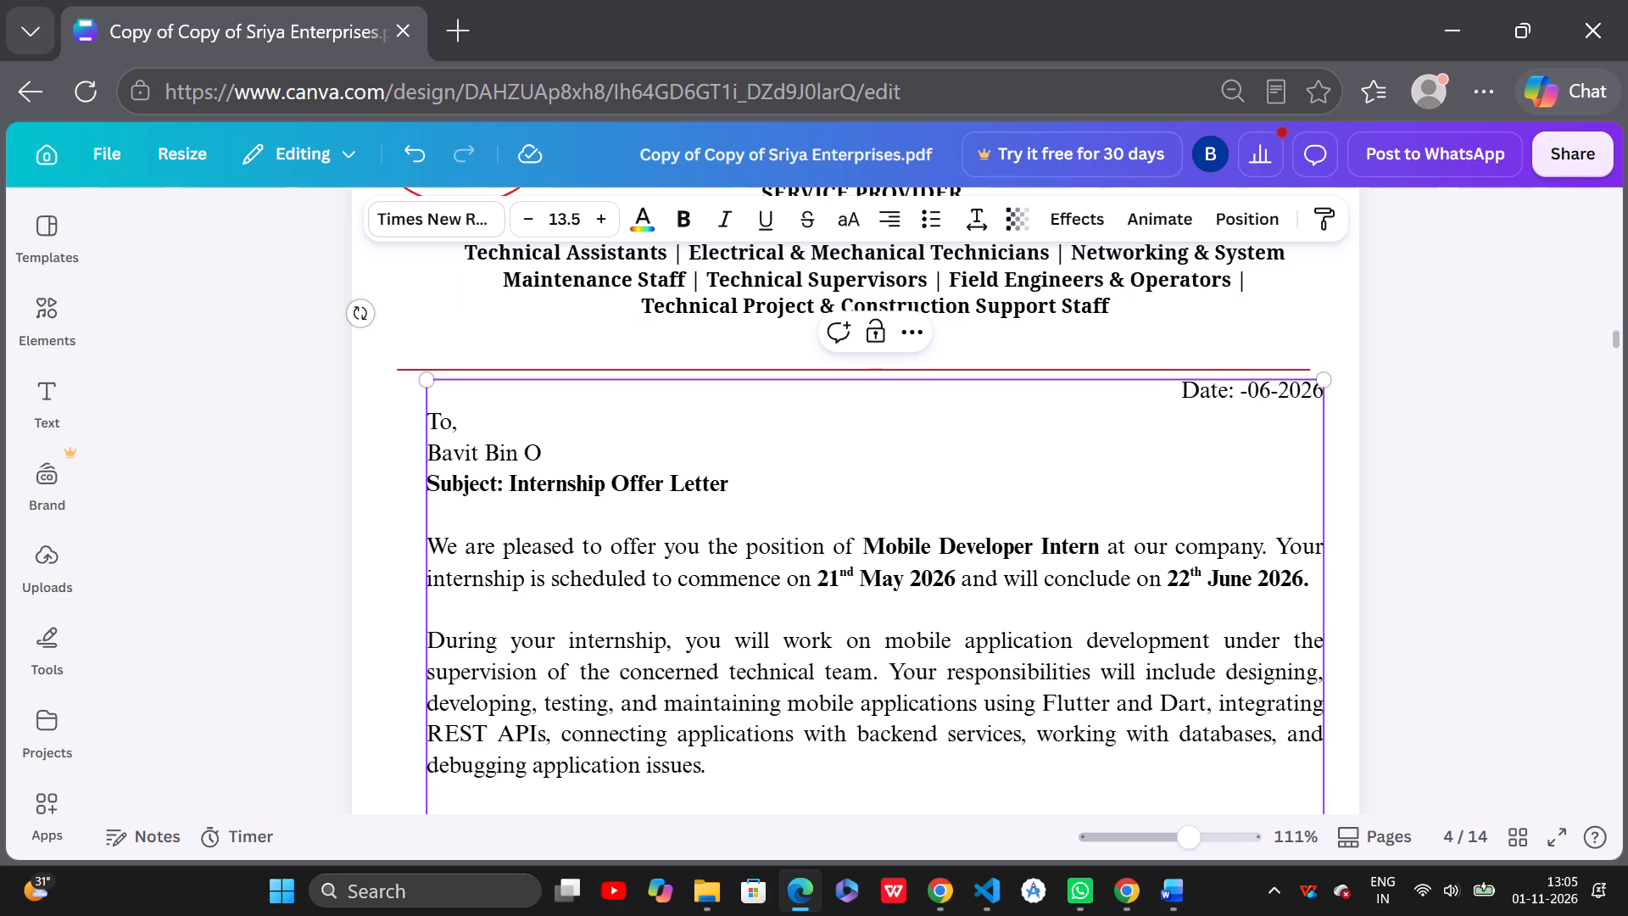
type("30")
Count the internship days in May 2026 on the system calendar, starting from the 21st and skipping Sundays.
left_click(1567, 893)
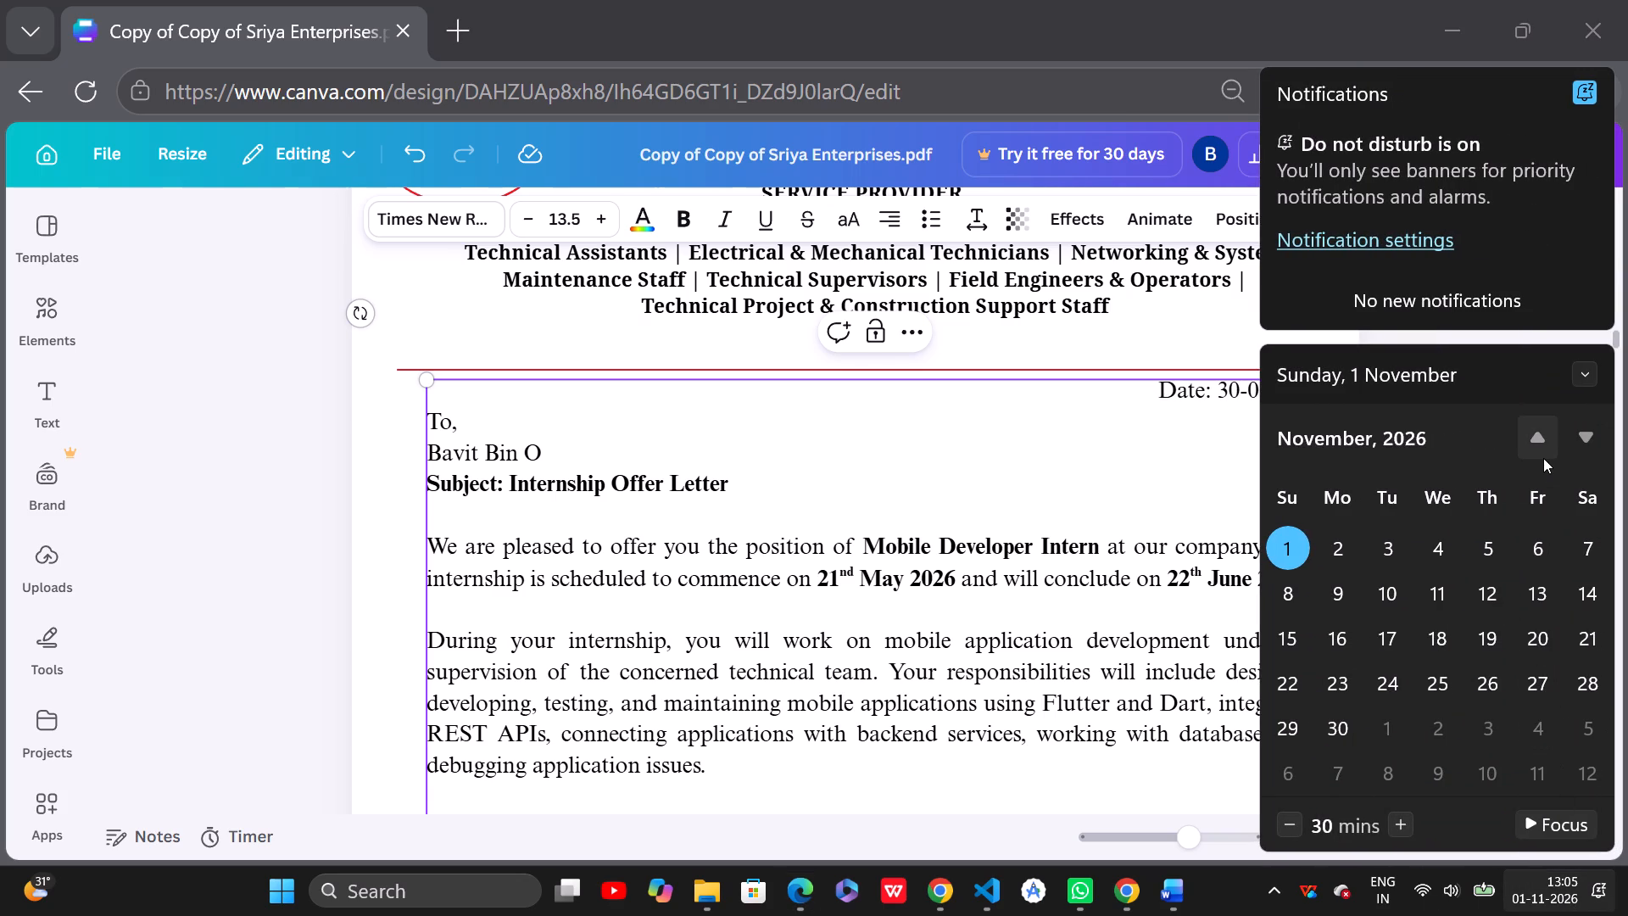
left_click(1536, 445)
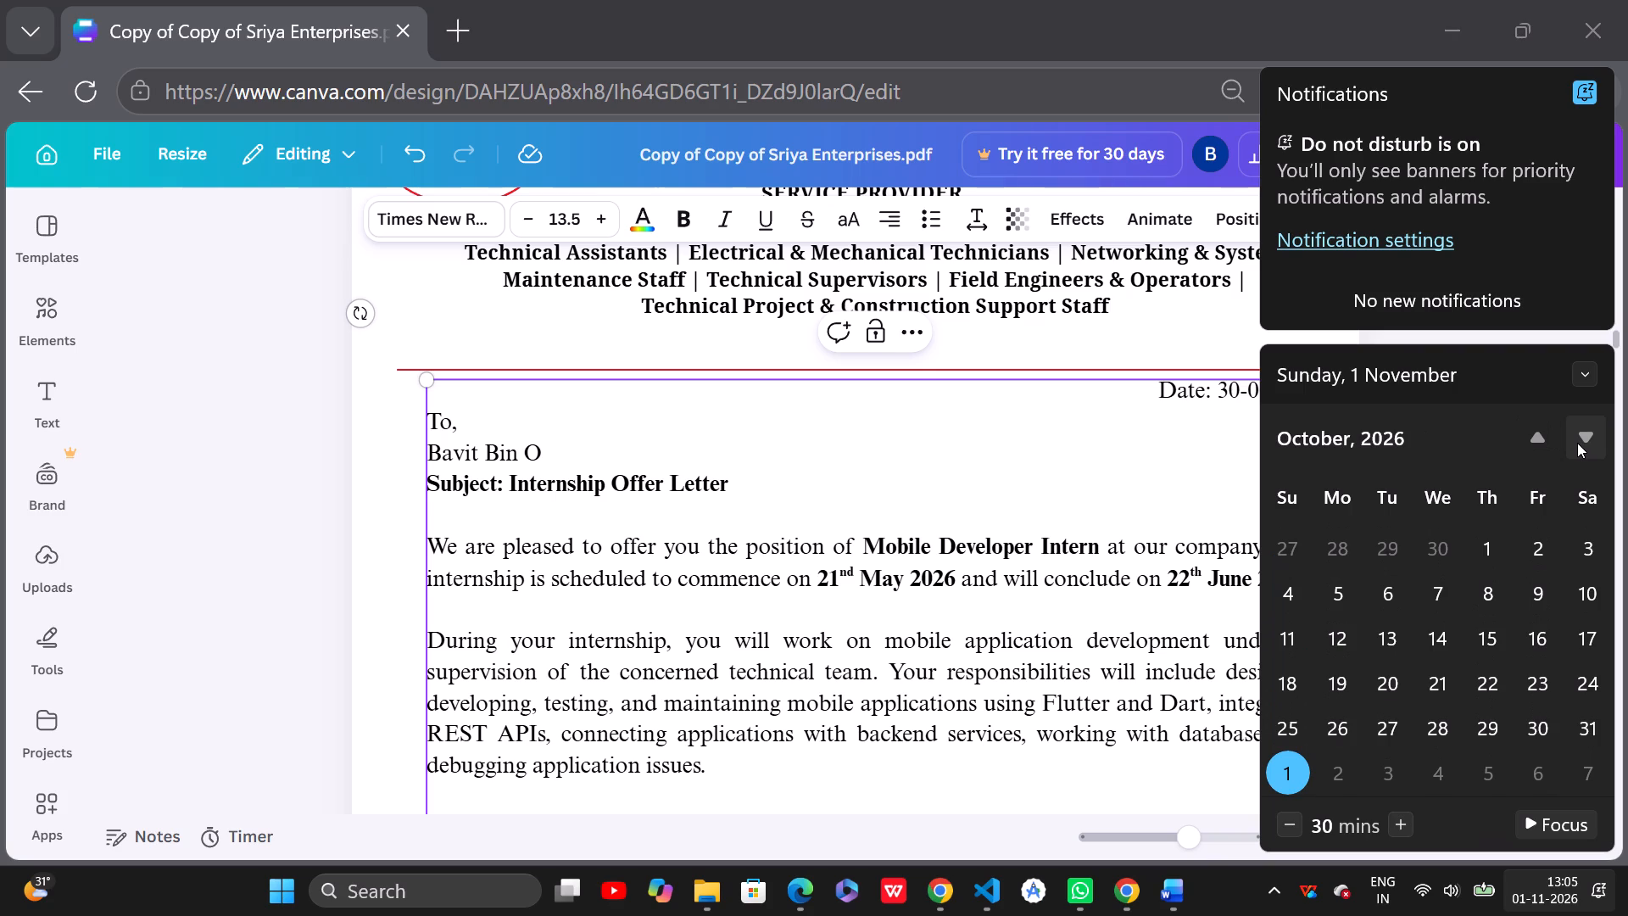
double_click(1545, 450)
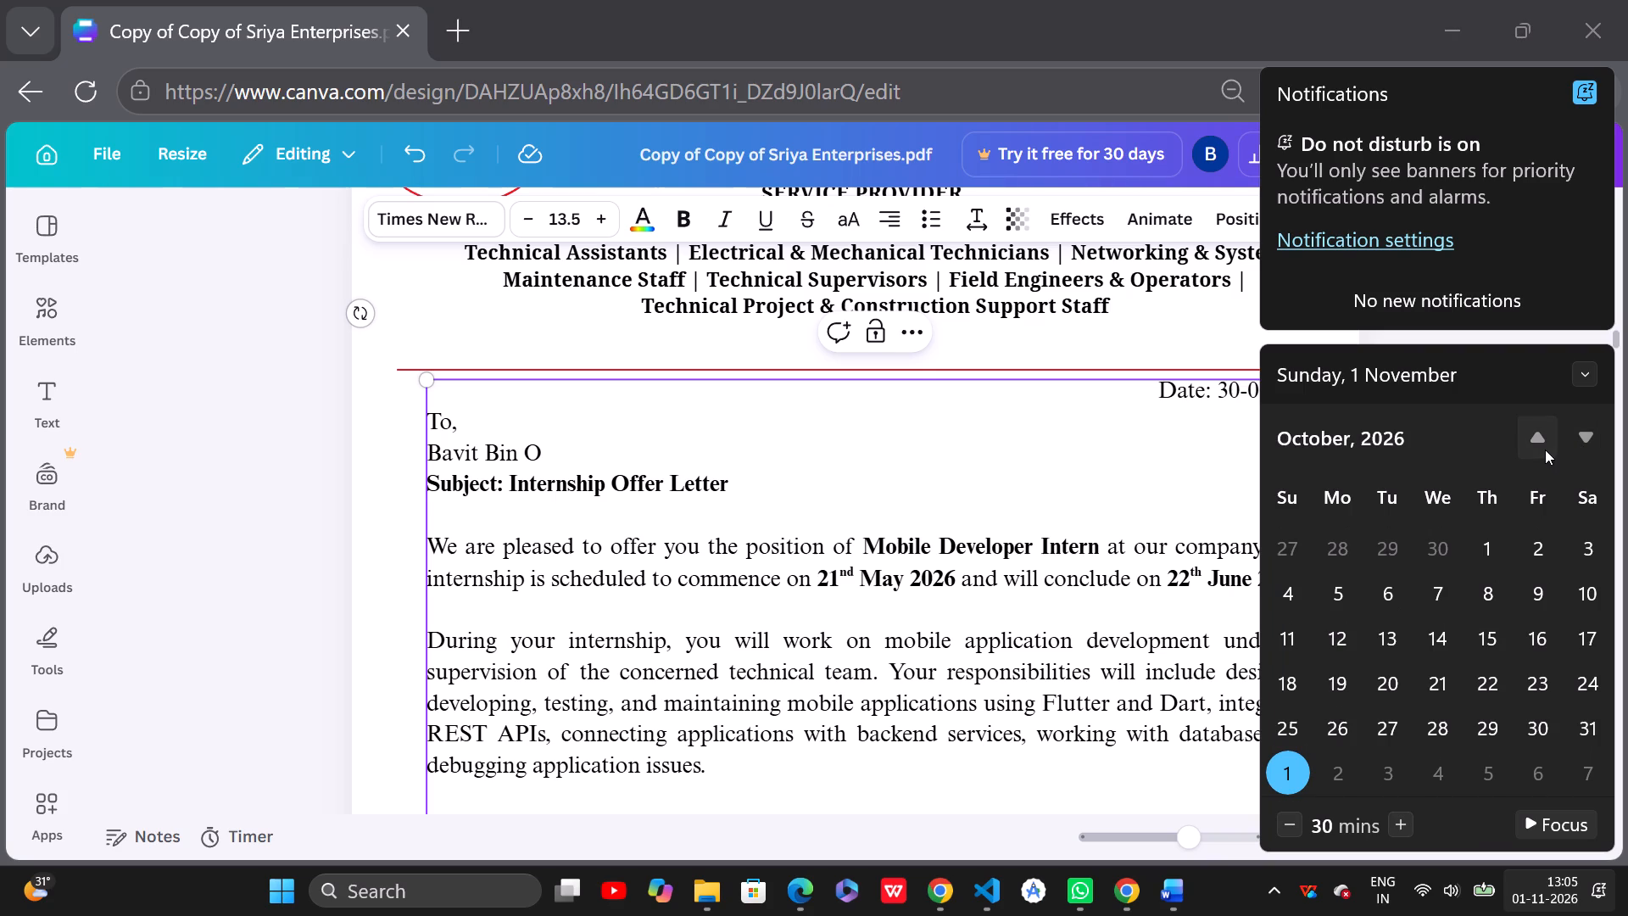
left_click(1545, 450)
left_click(1545, 450)
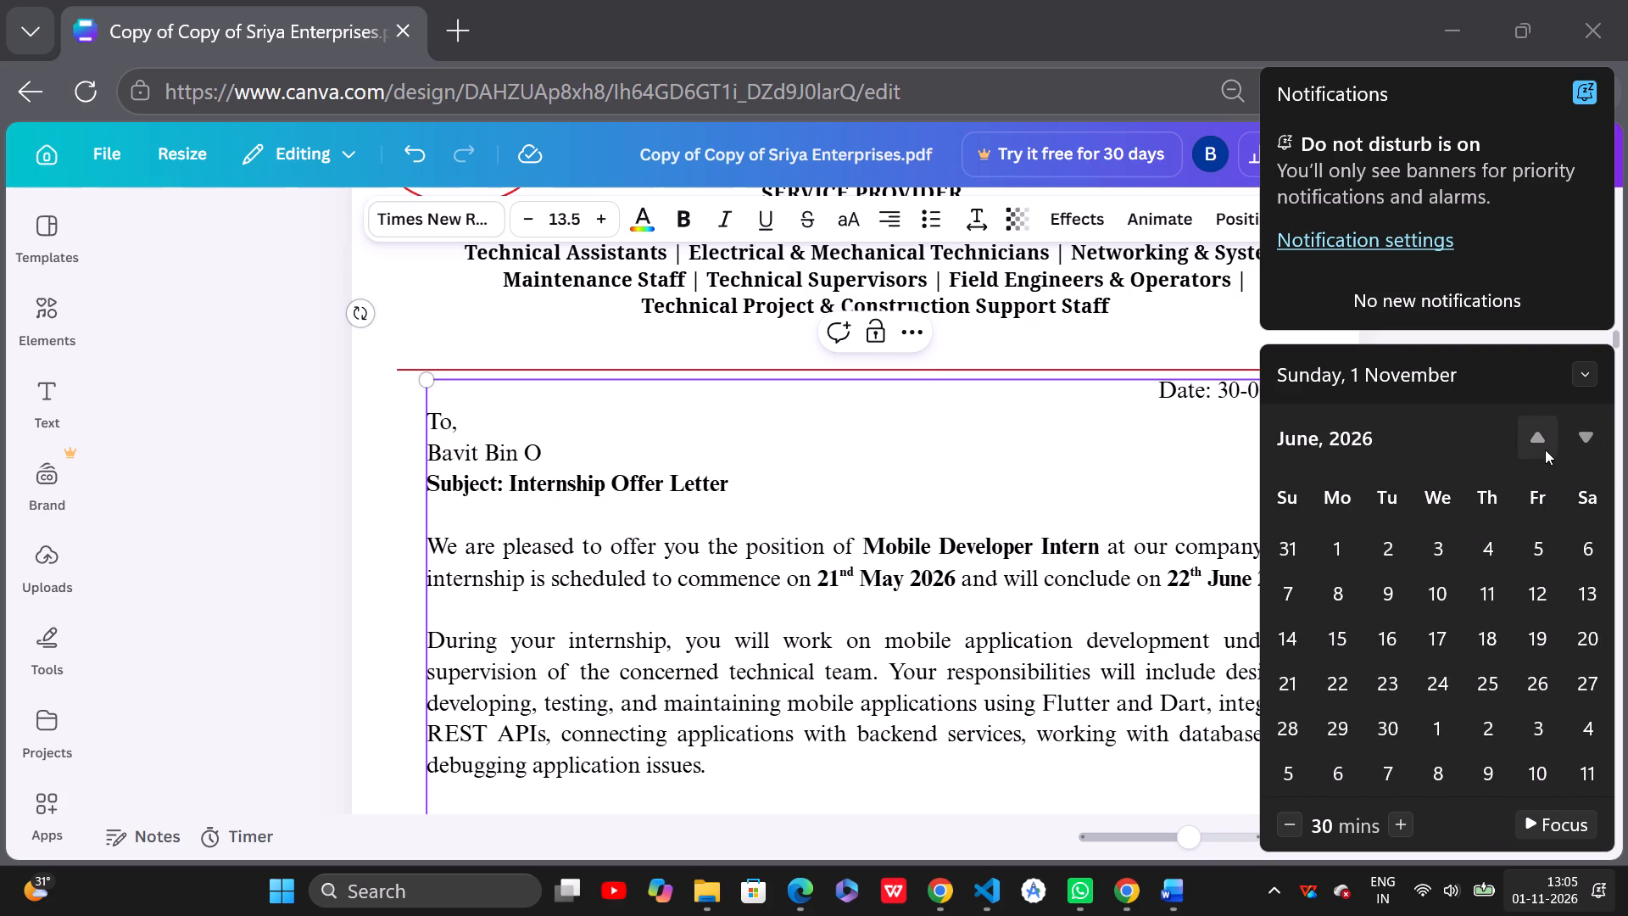
left_click(1545, 450)
left_click(1491, 690)
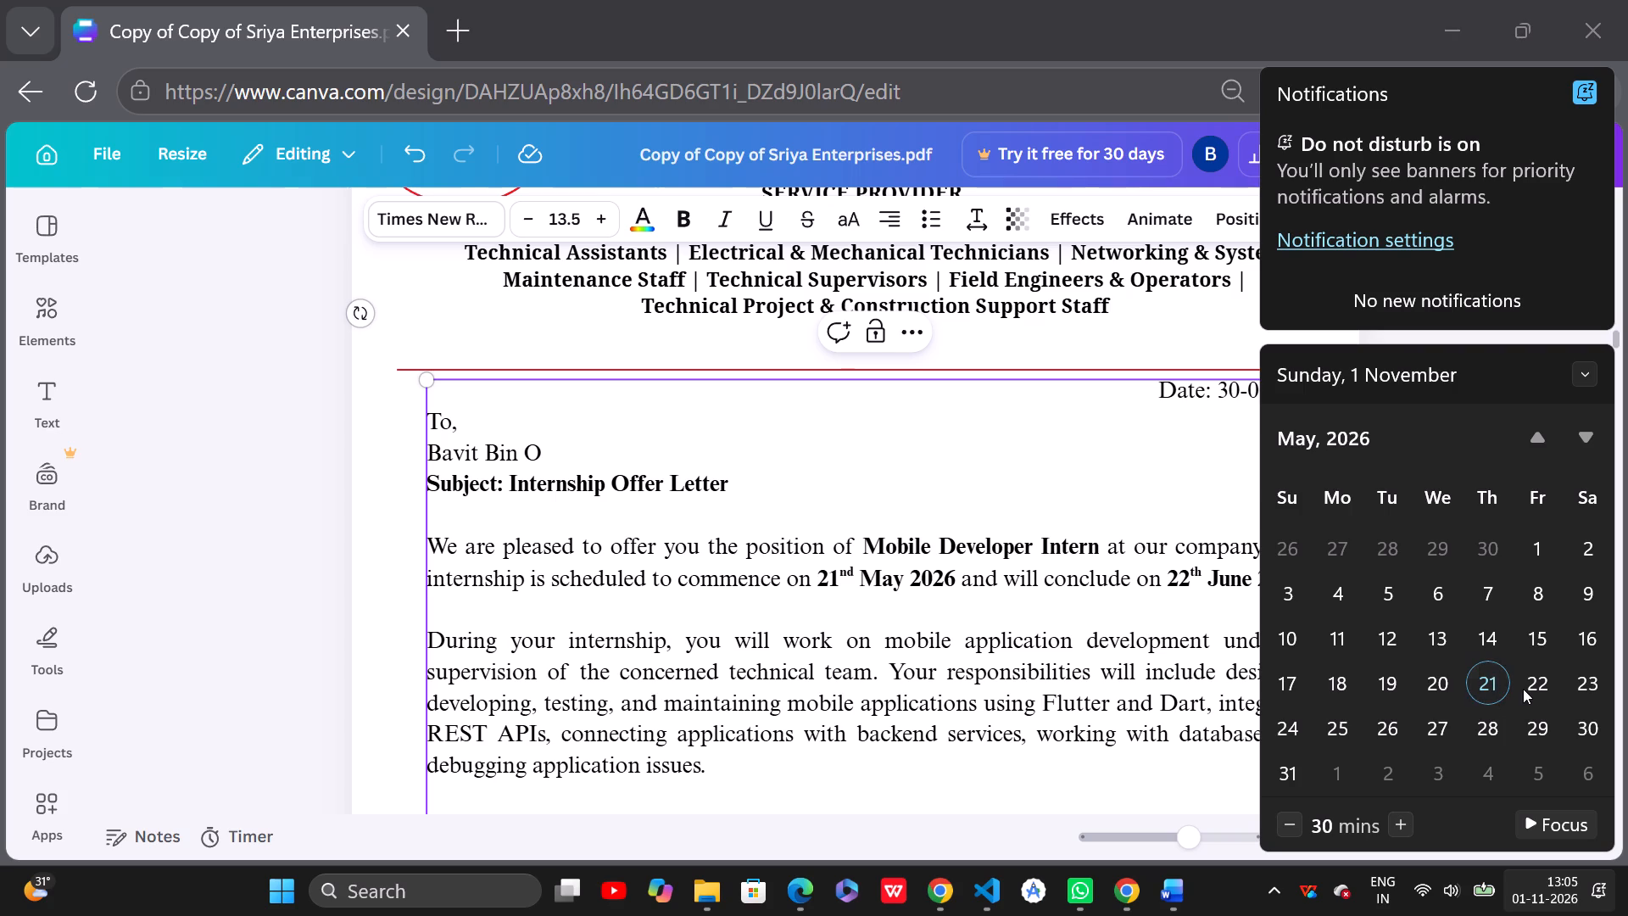
left_click(1530, 689)
left_click(1577, 687)
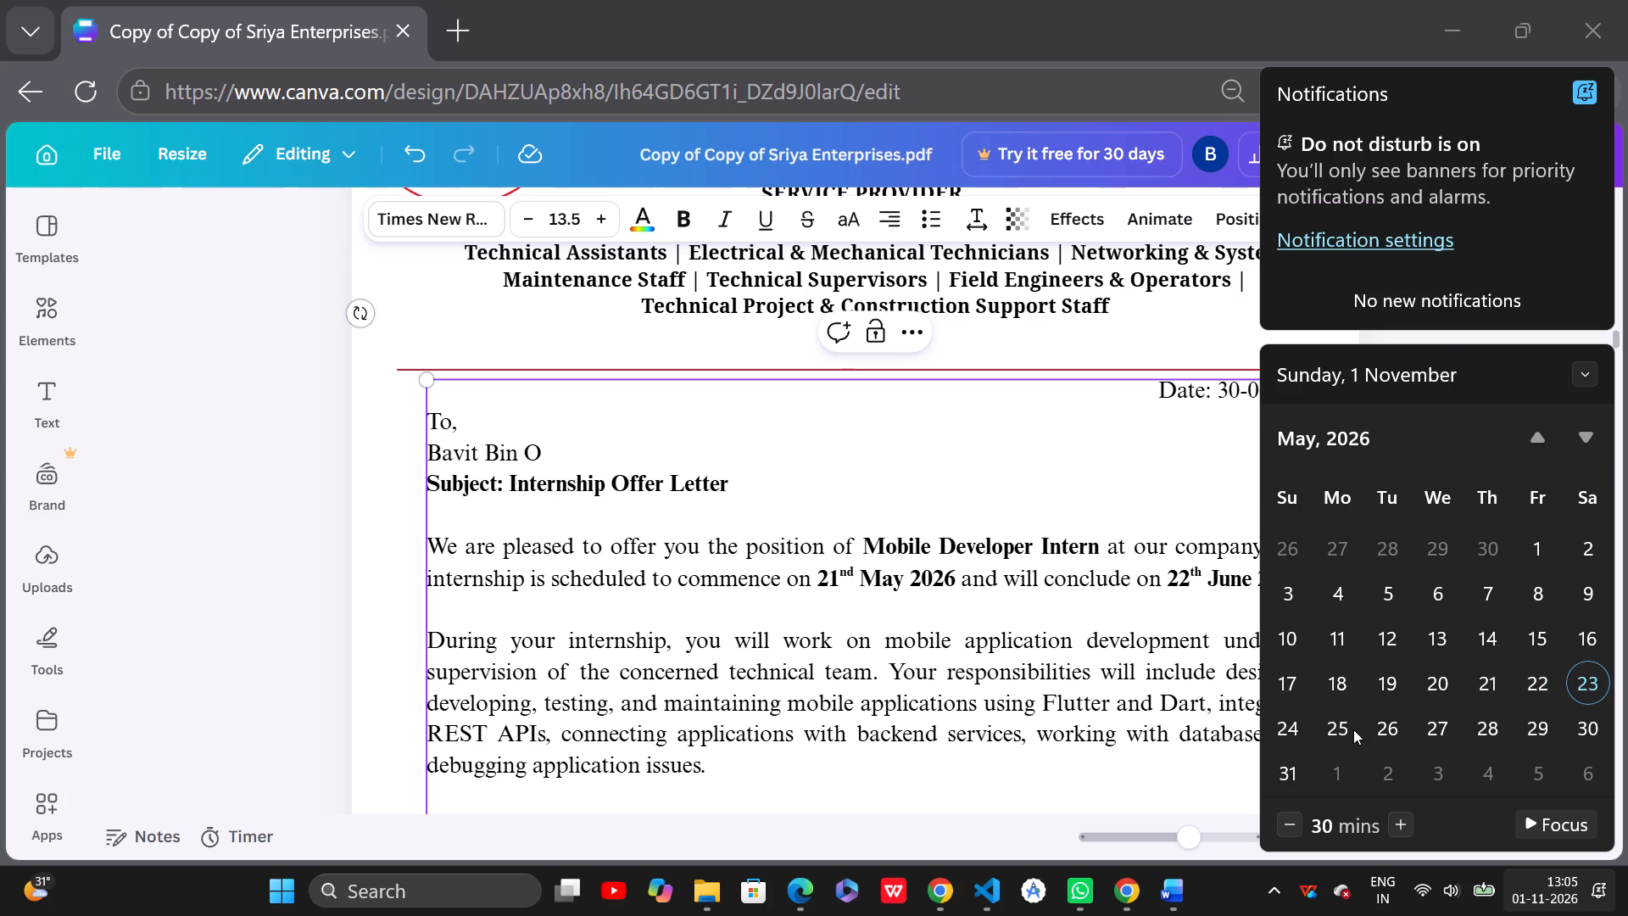
left_click(1343, 730)
left_click(1390, 729)
left_click(1435, 727)
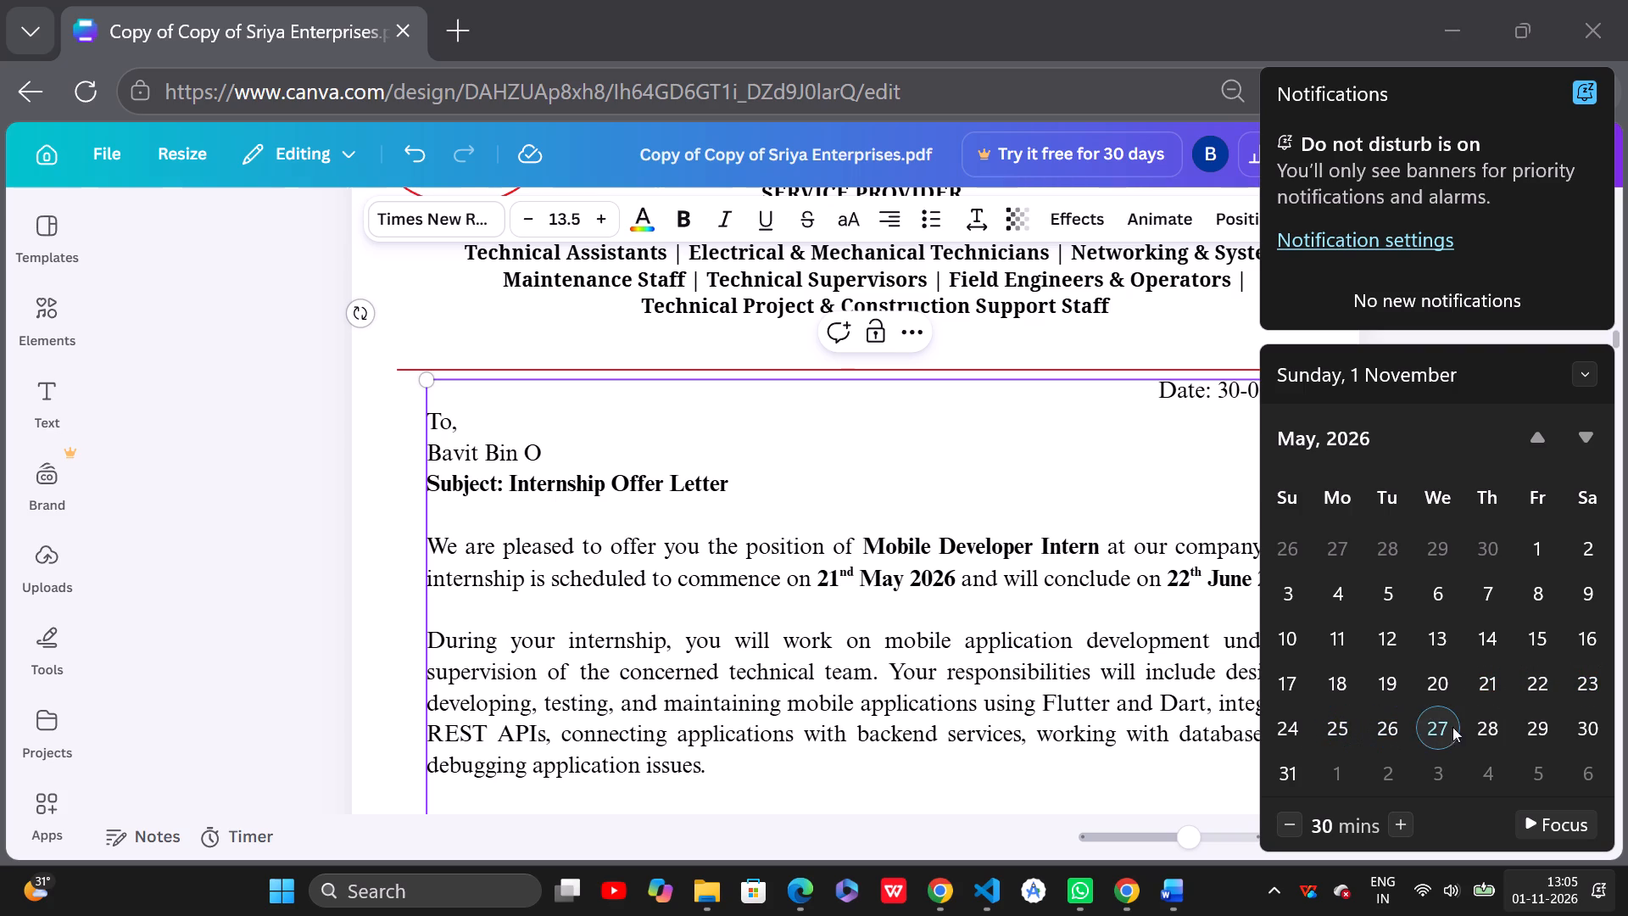
left_click(1466, 729)
left_click(1561, 737)
left_click(1554, 736)
left_click(1579, 733)
Continue counting the internship days on the June 2026 calendar, from the 1st to the 24th, skipping Sundays.
left_click(1592, 439)
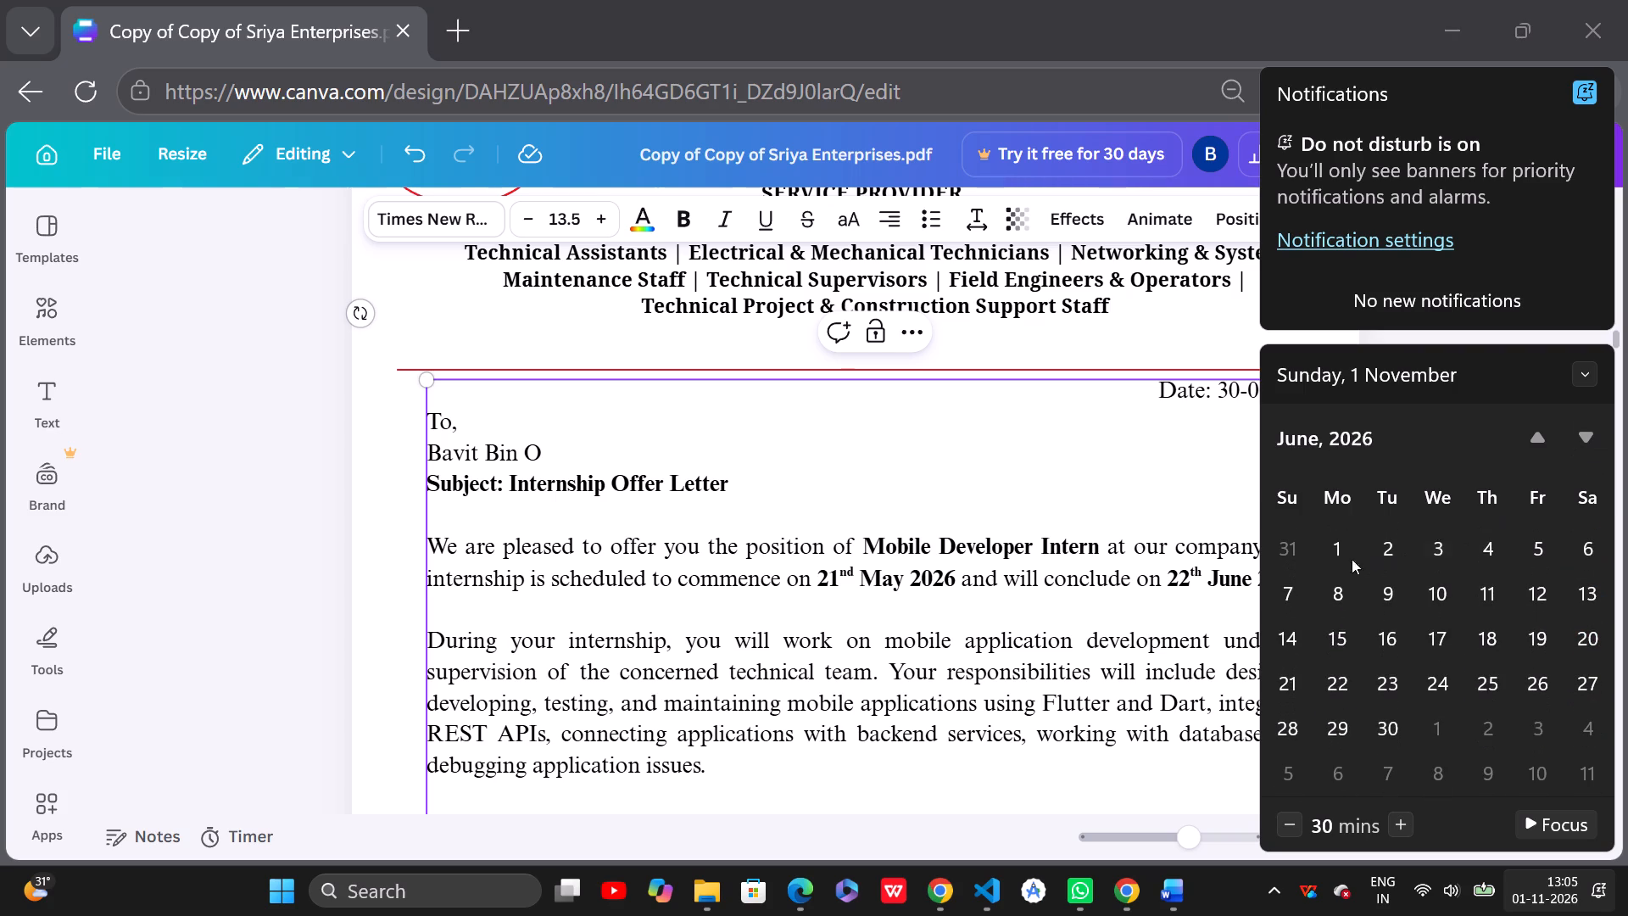
left_click(1349, 559)
left_click(1374, 555)
left_click(1461, 561)
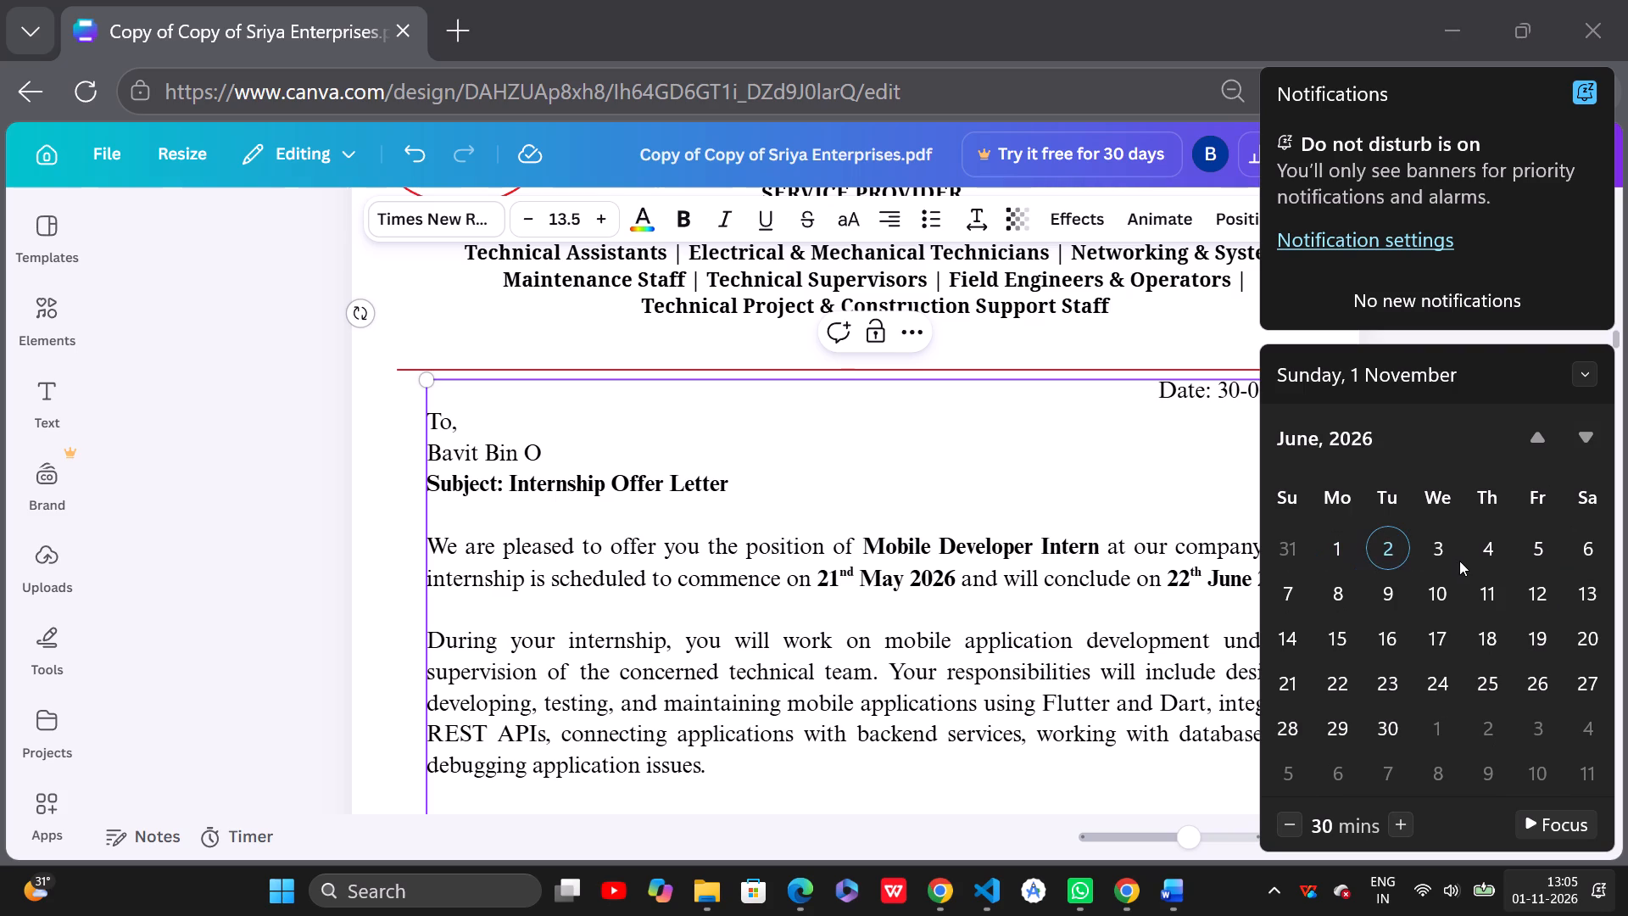
left_click(1454, 559)
left_click(1476, 559)
left_click(1536, 561)
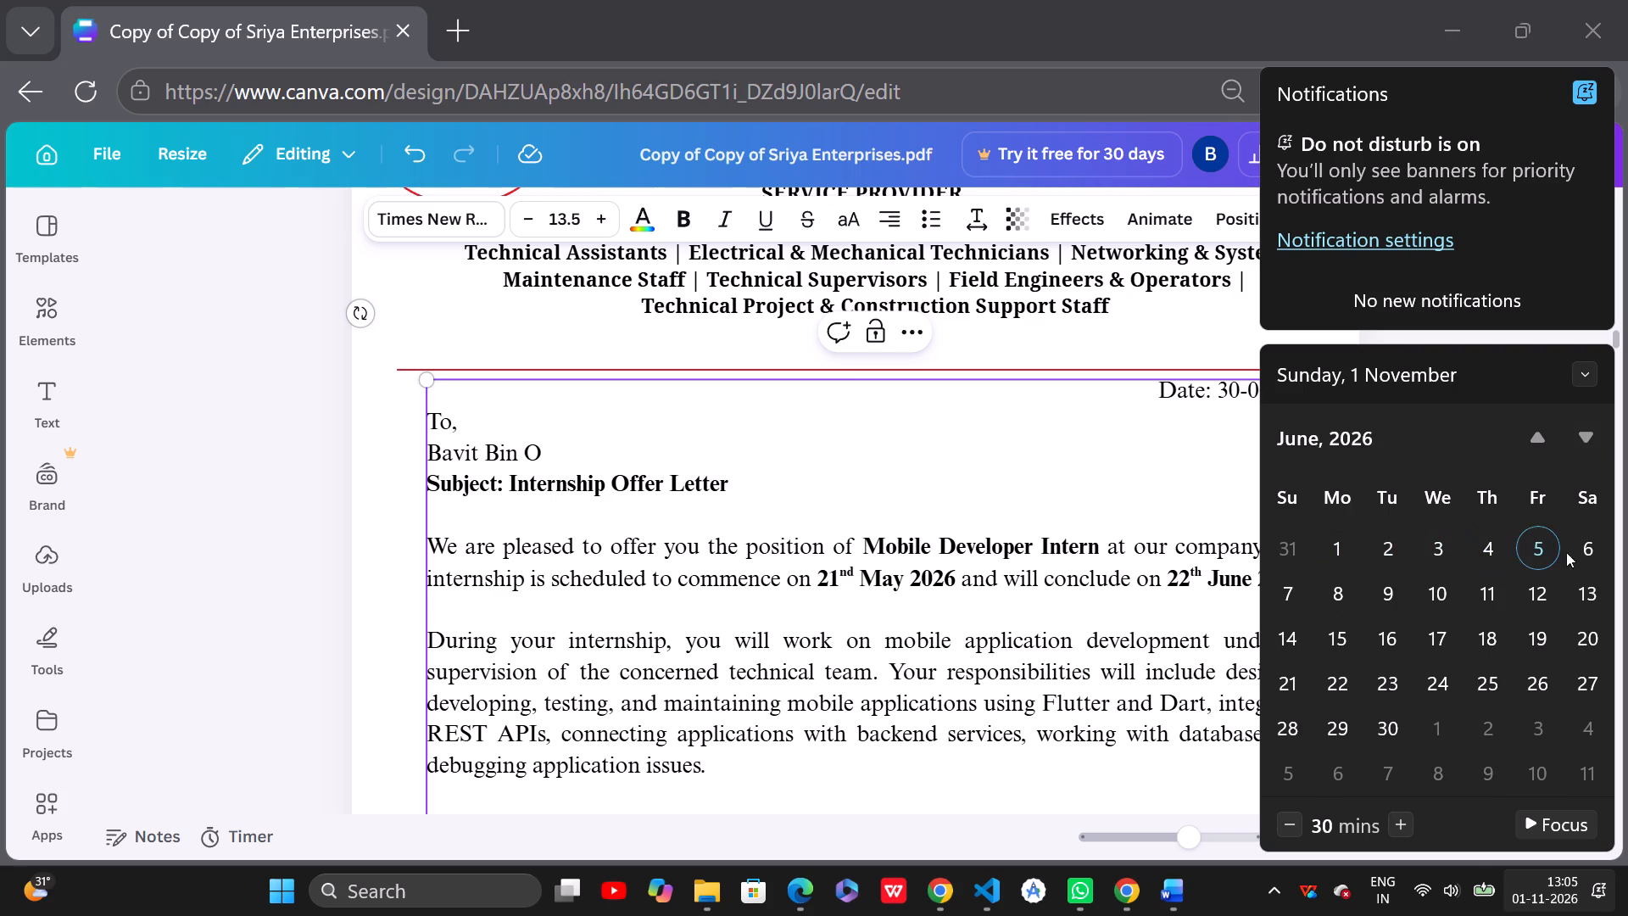
left_click(1586, 550)
left_click(1346, 606)
left_click(1377, 603)
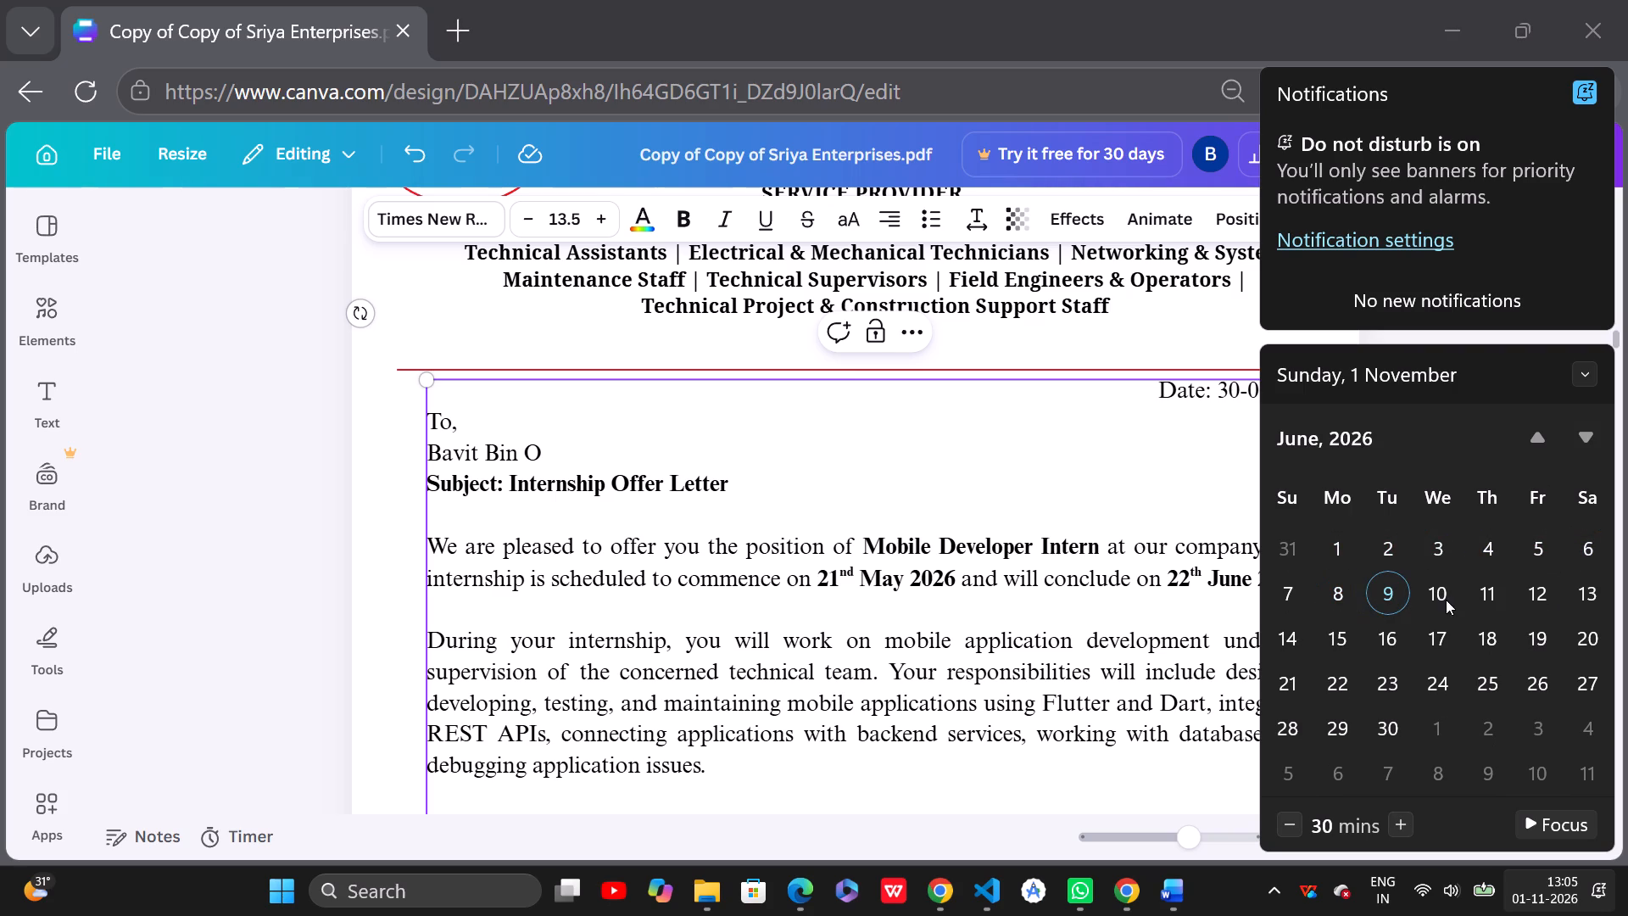
left_click(1446, 600)
left_click(1479, 599)
left_click(1547, 606)
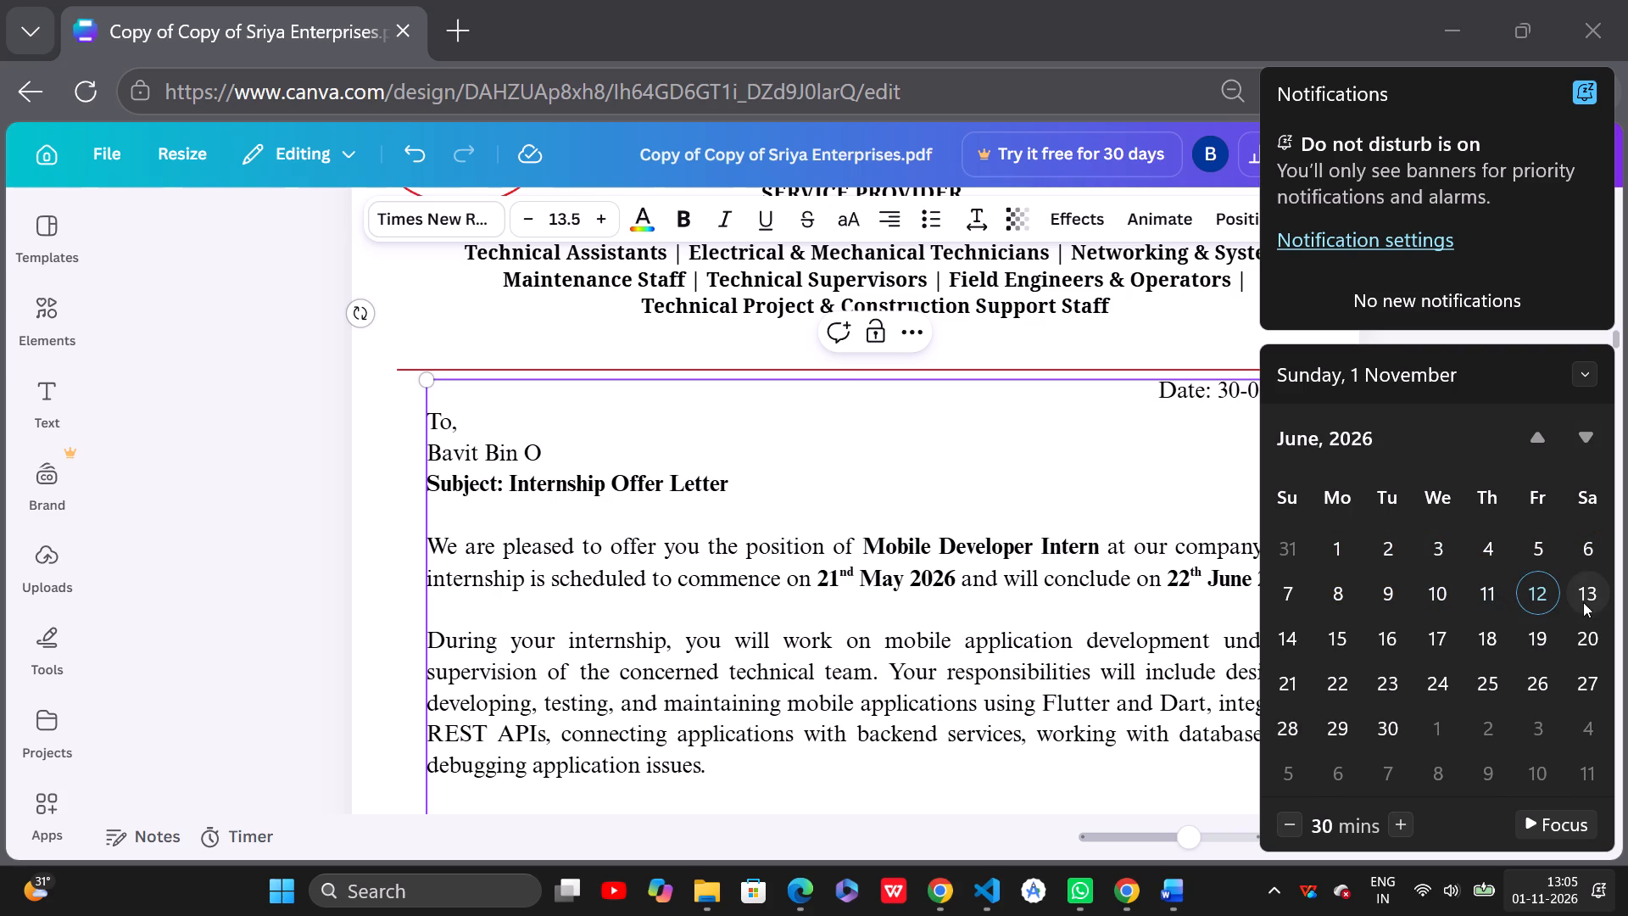
left_click(1583, 602)
left_click(1348, 648)
left_click(1375, 648)
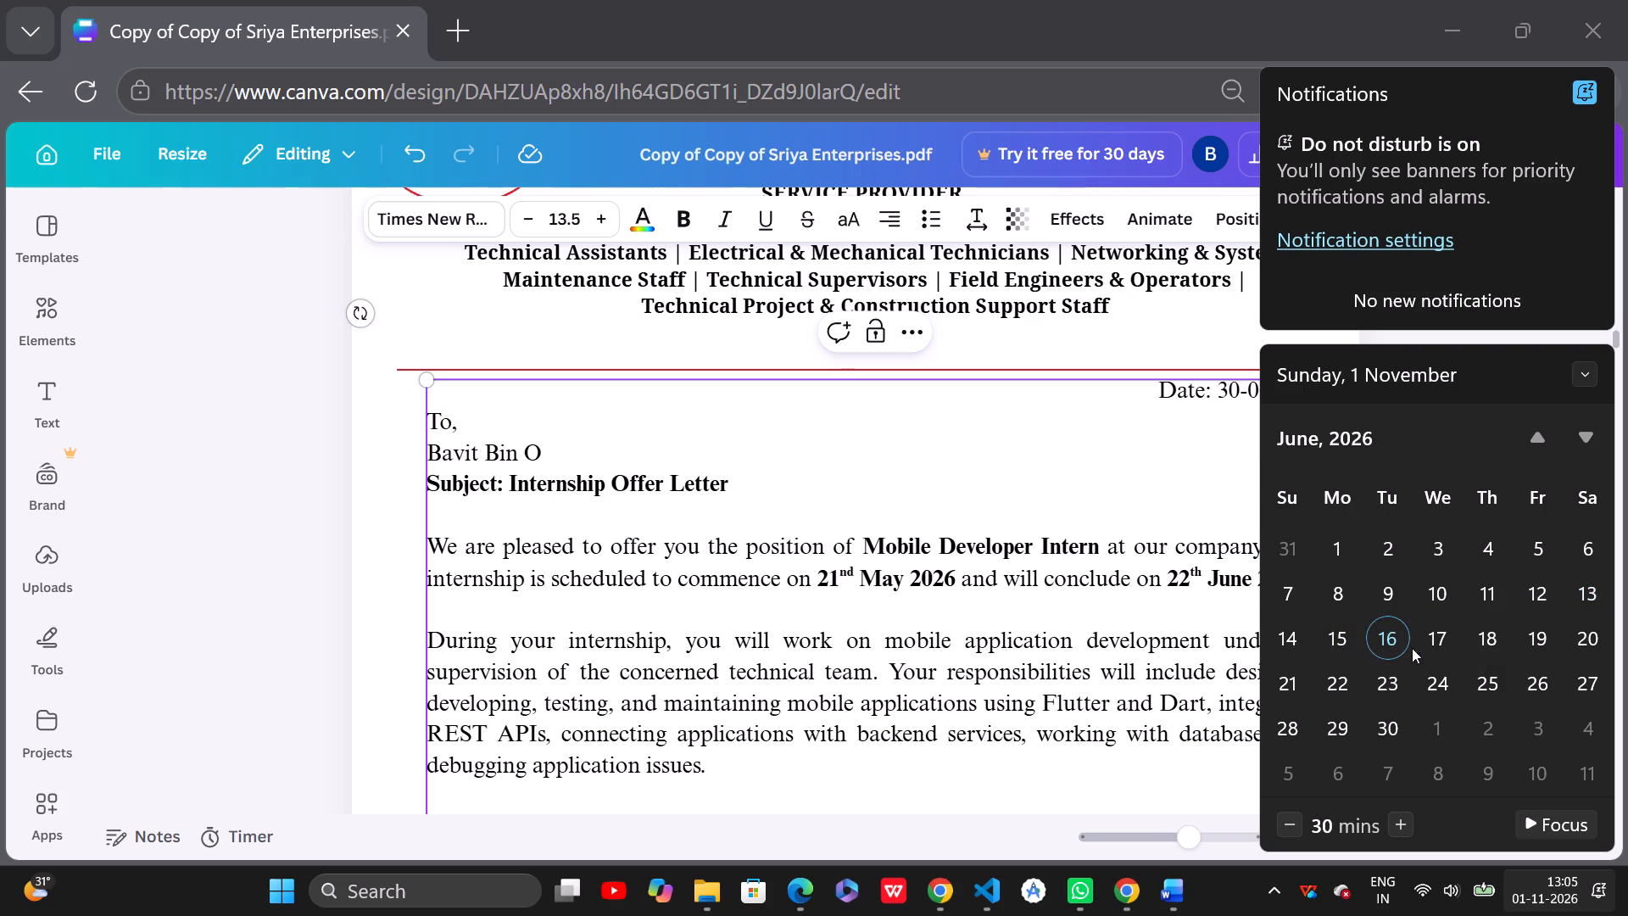
left_click(1428, 648)
left_click(1474, 645)
left_click(1531, 647)
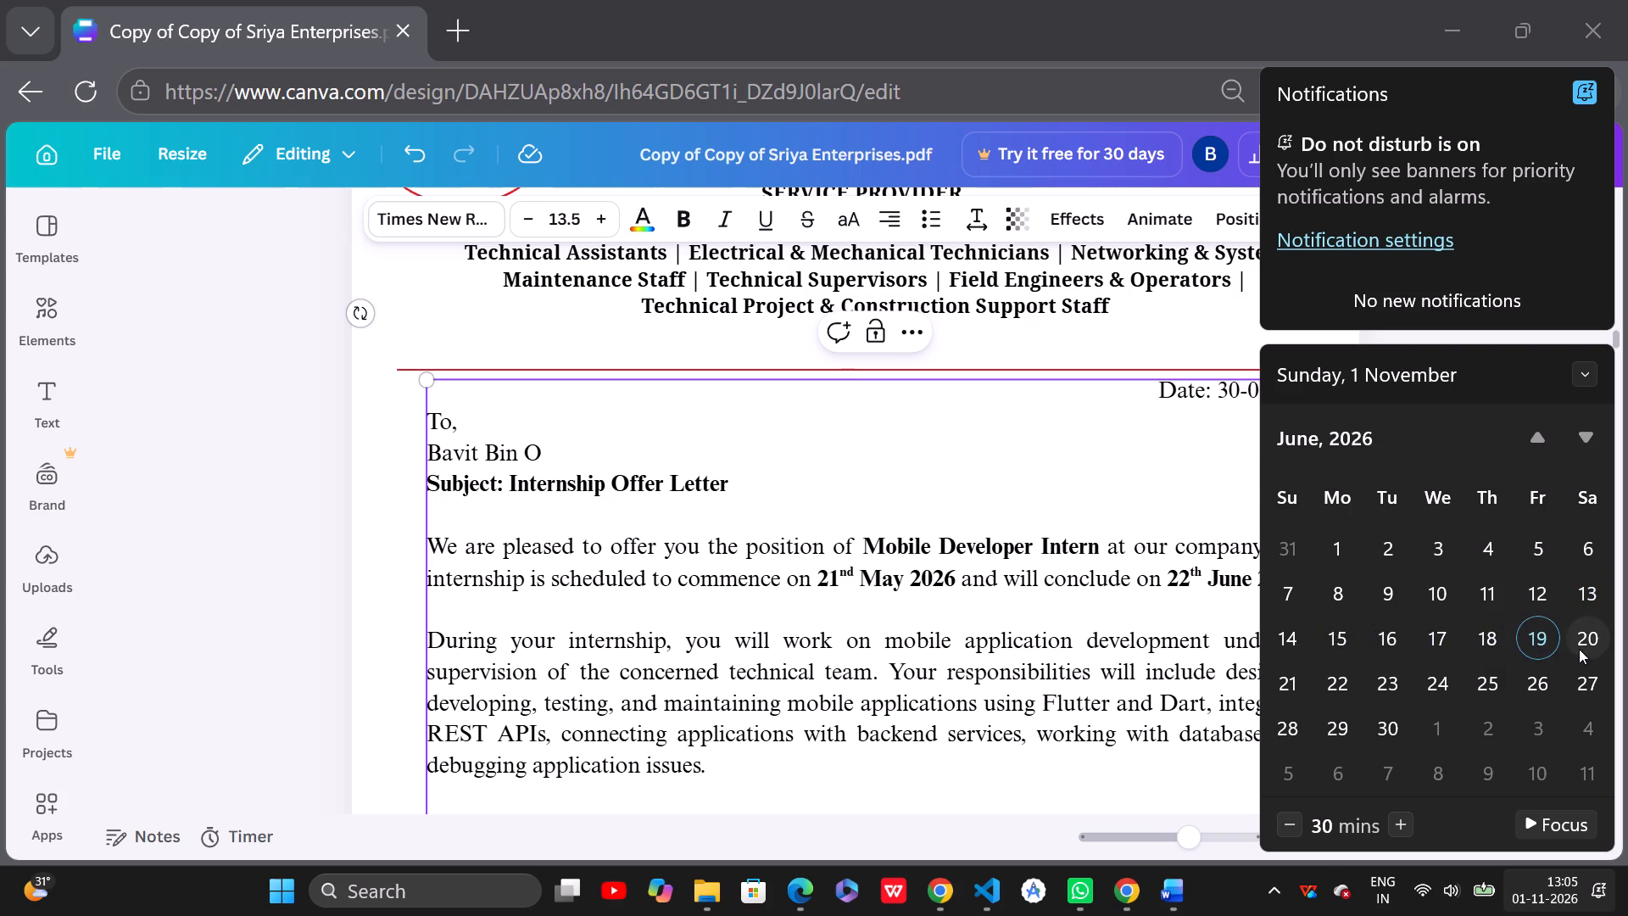
left_click(1579, 649)
left_click(1358, 690)
left_click(1378, 690)
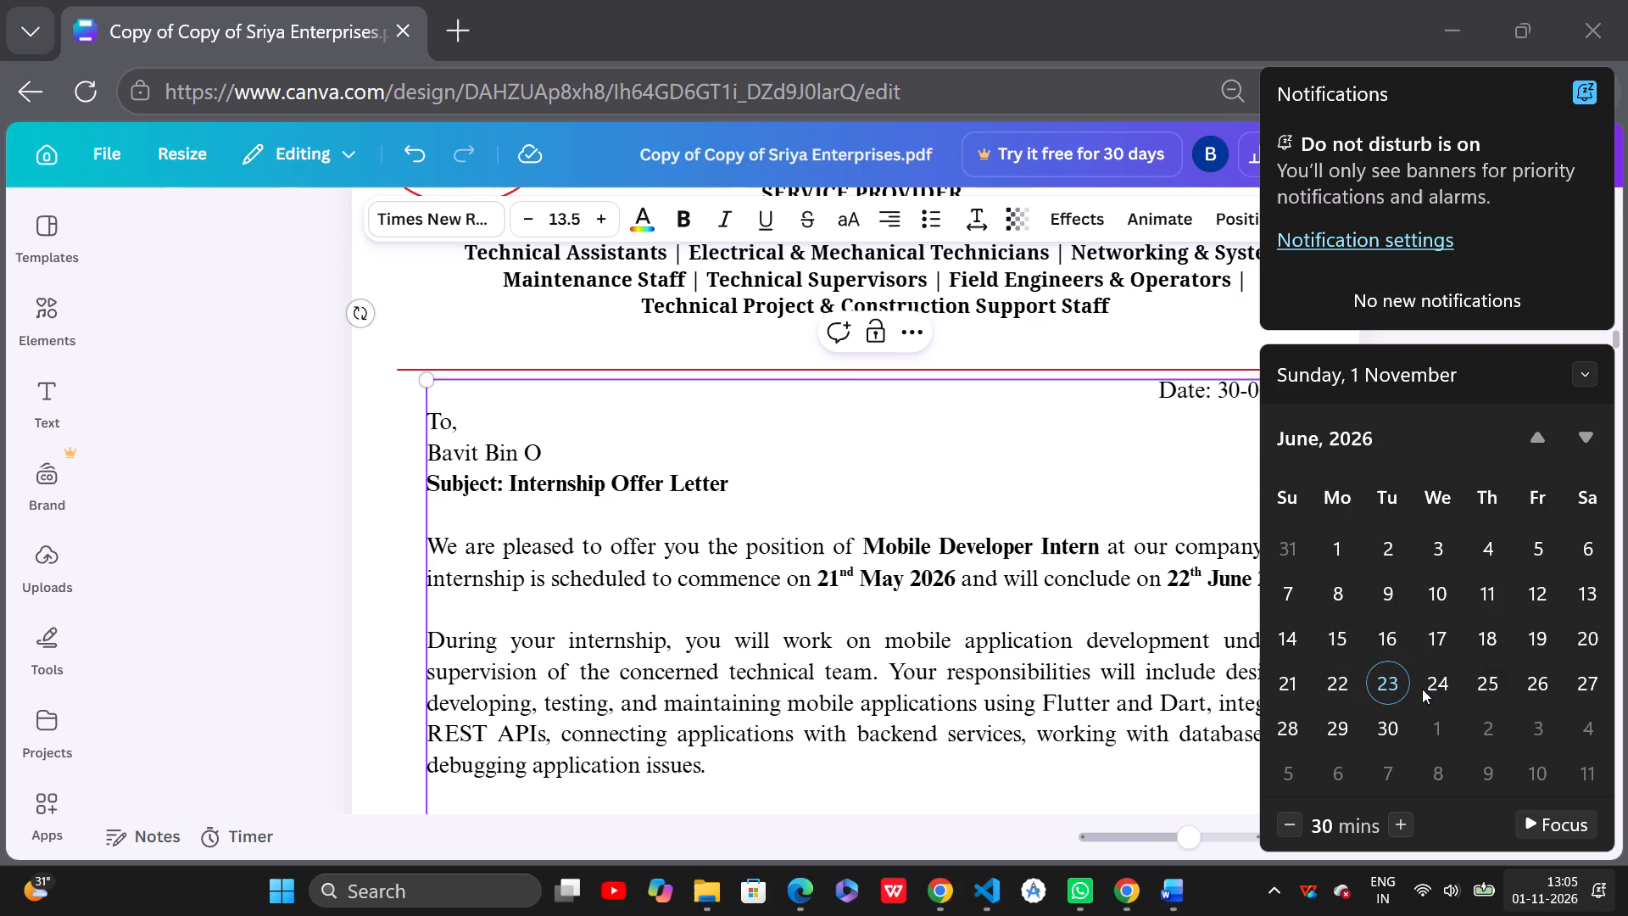
left_click(1422, 689)
left_click(1175, 583)
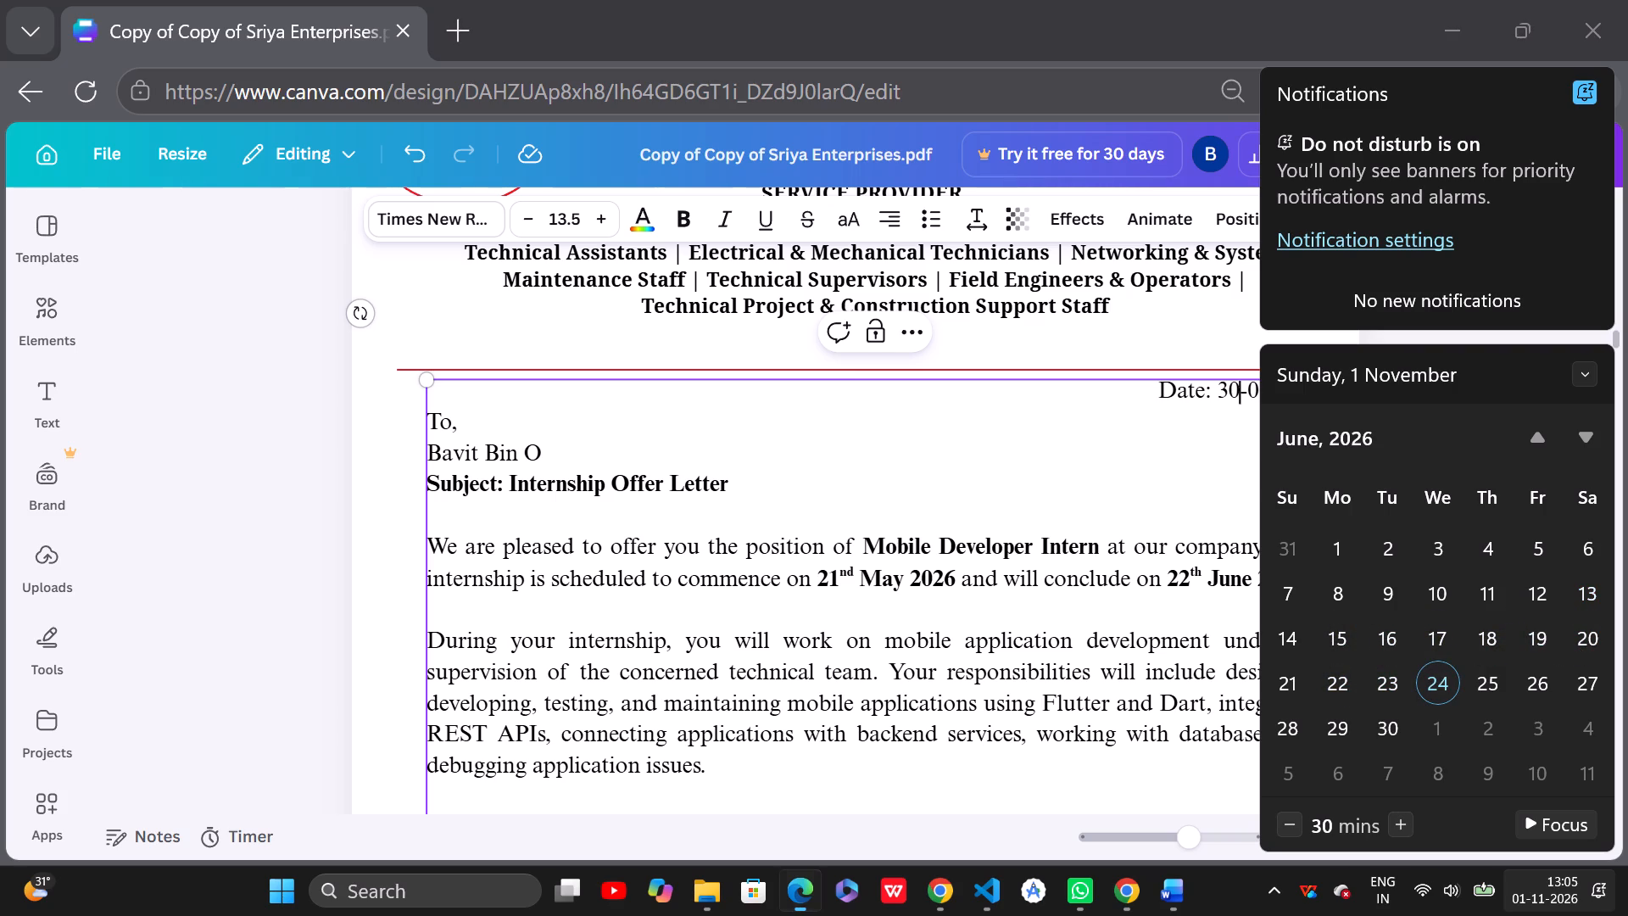
type("24")
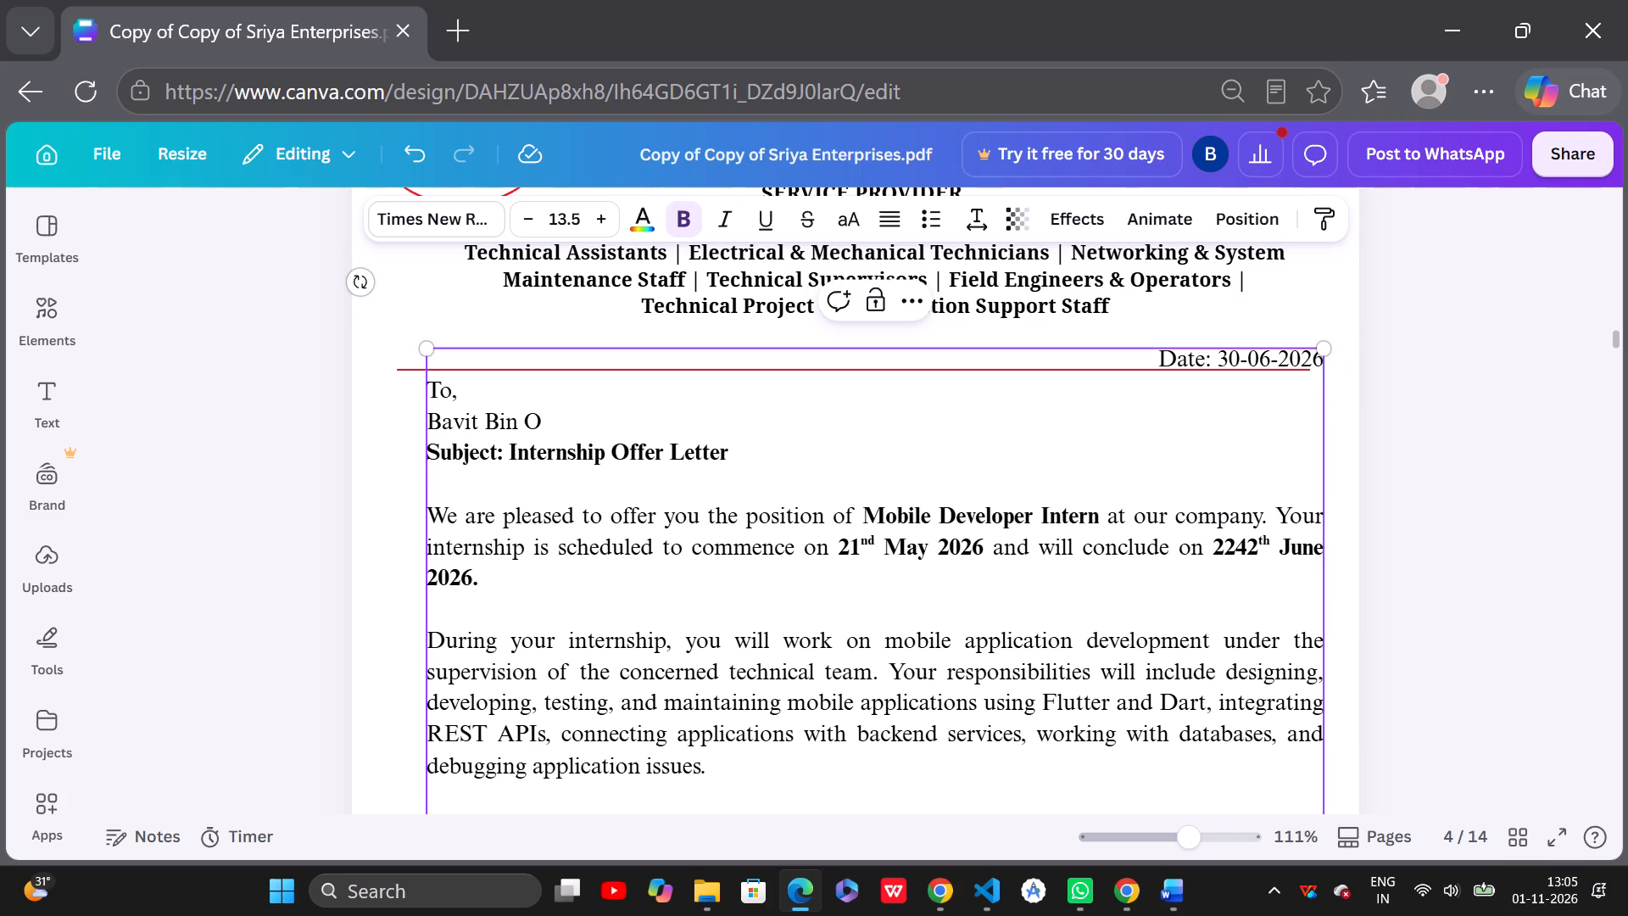
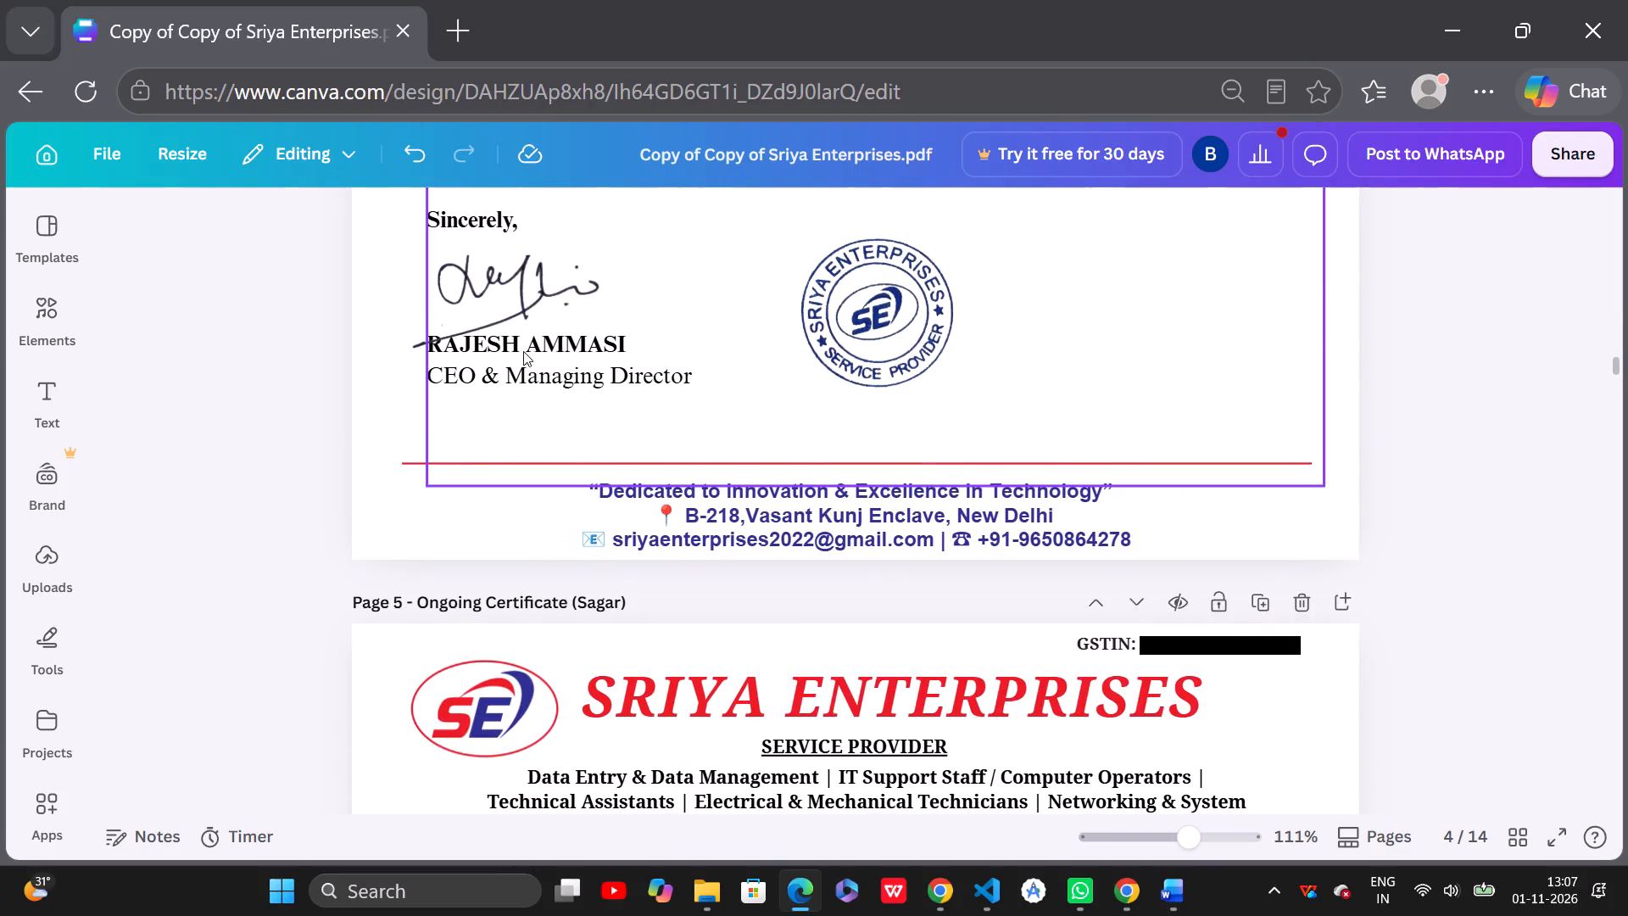
left_click(563, 374)
left_click_drag(561, 375, 554, 388)
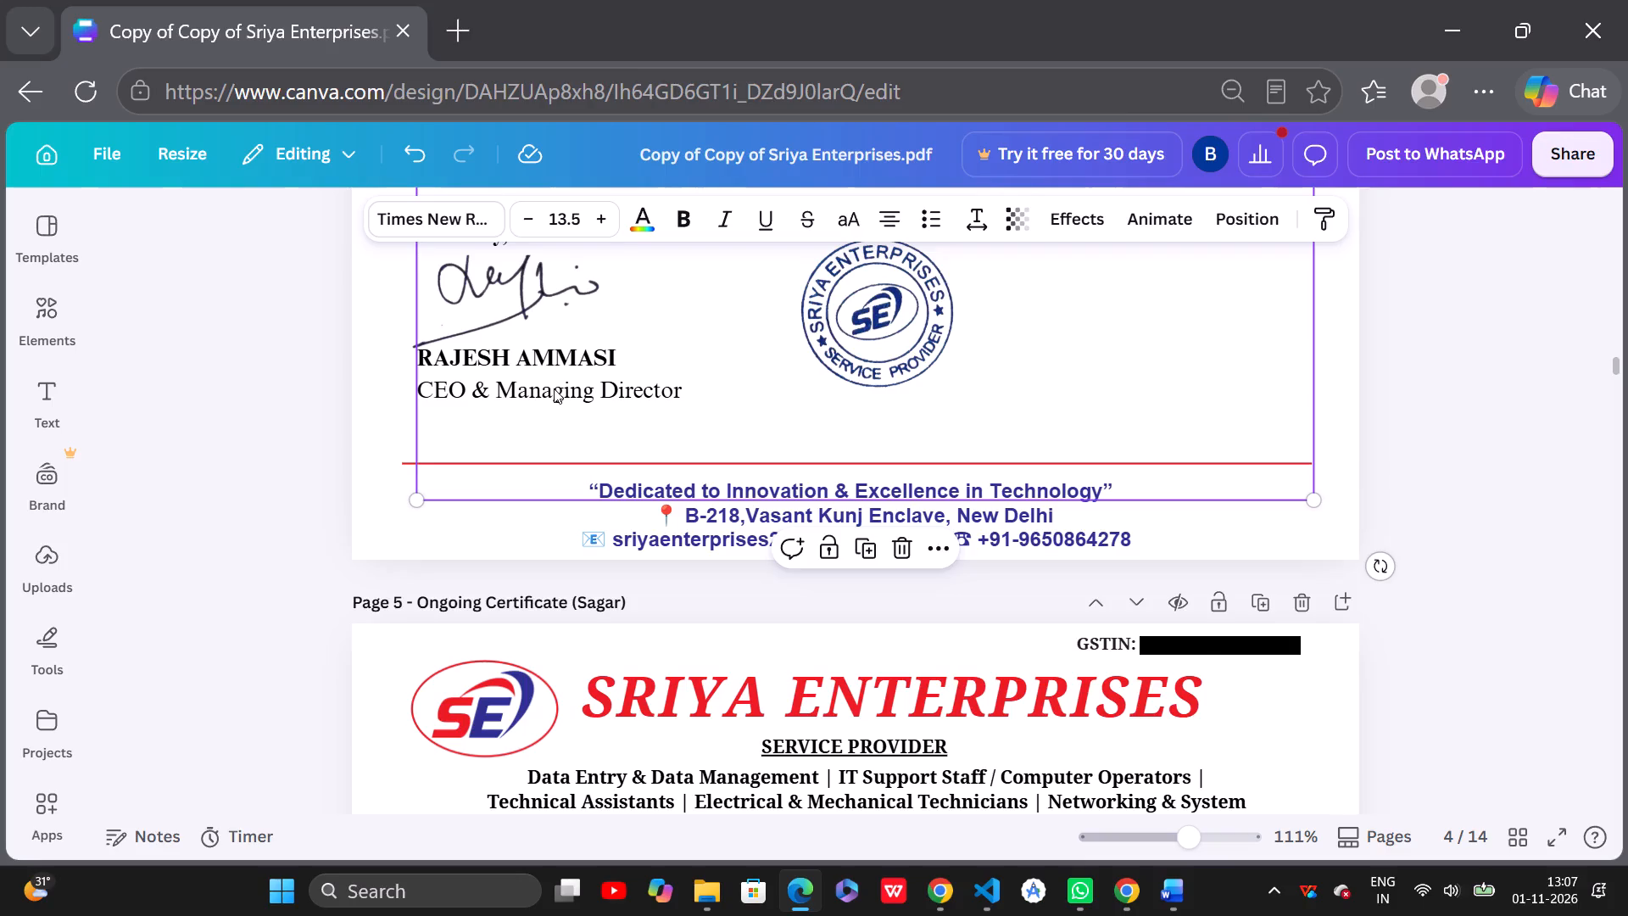
left_click(1394, 444)
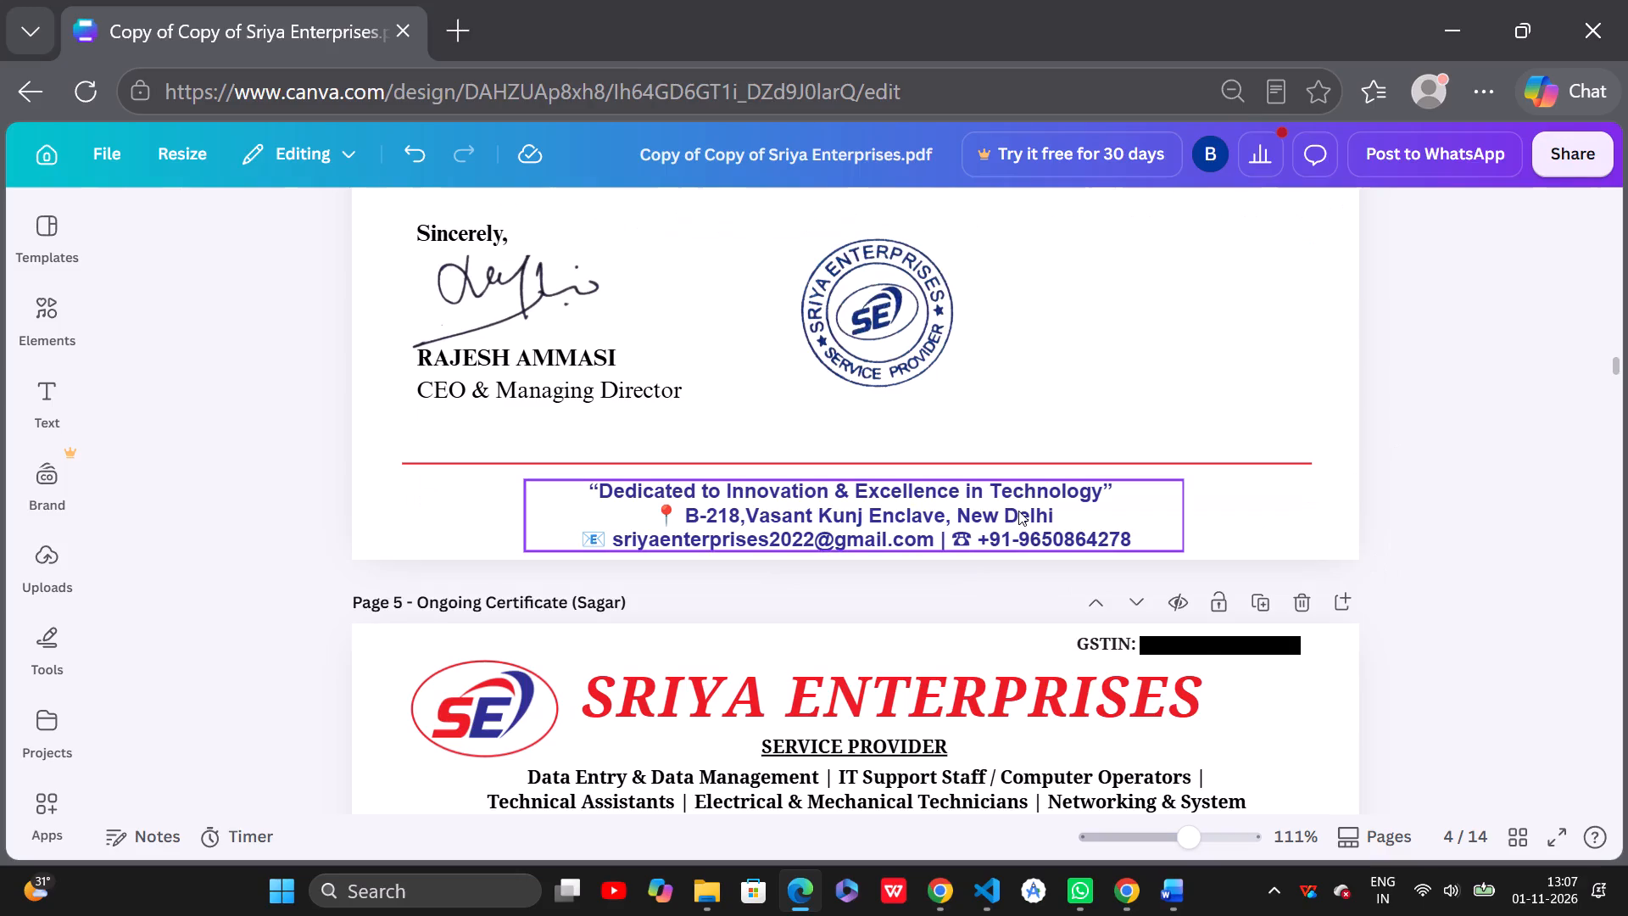
scroll(1012, 510, "up", 3)
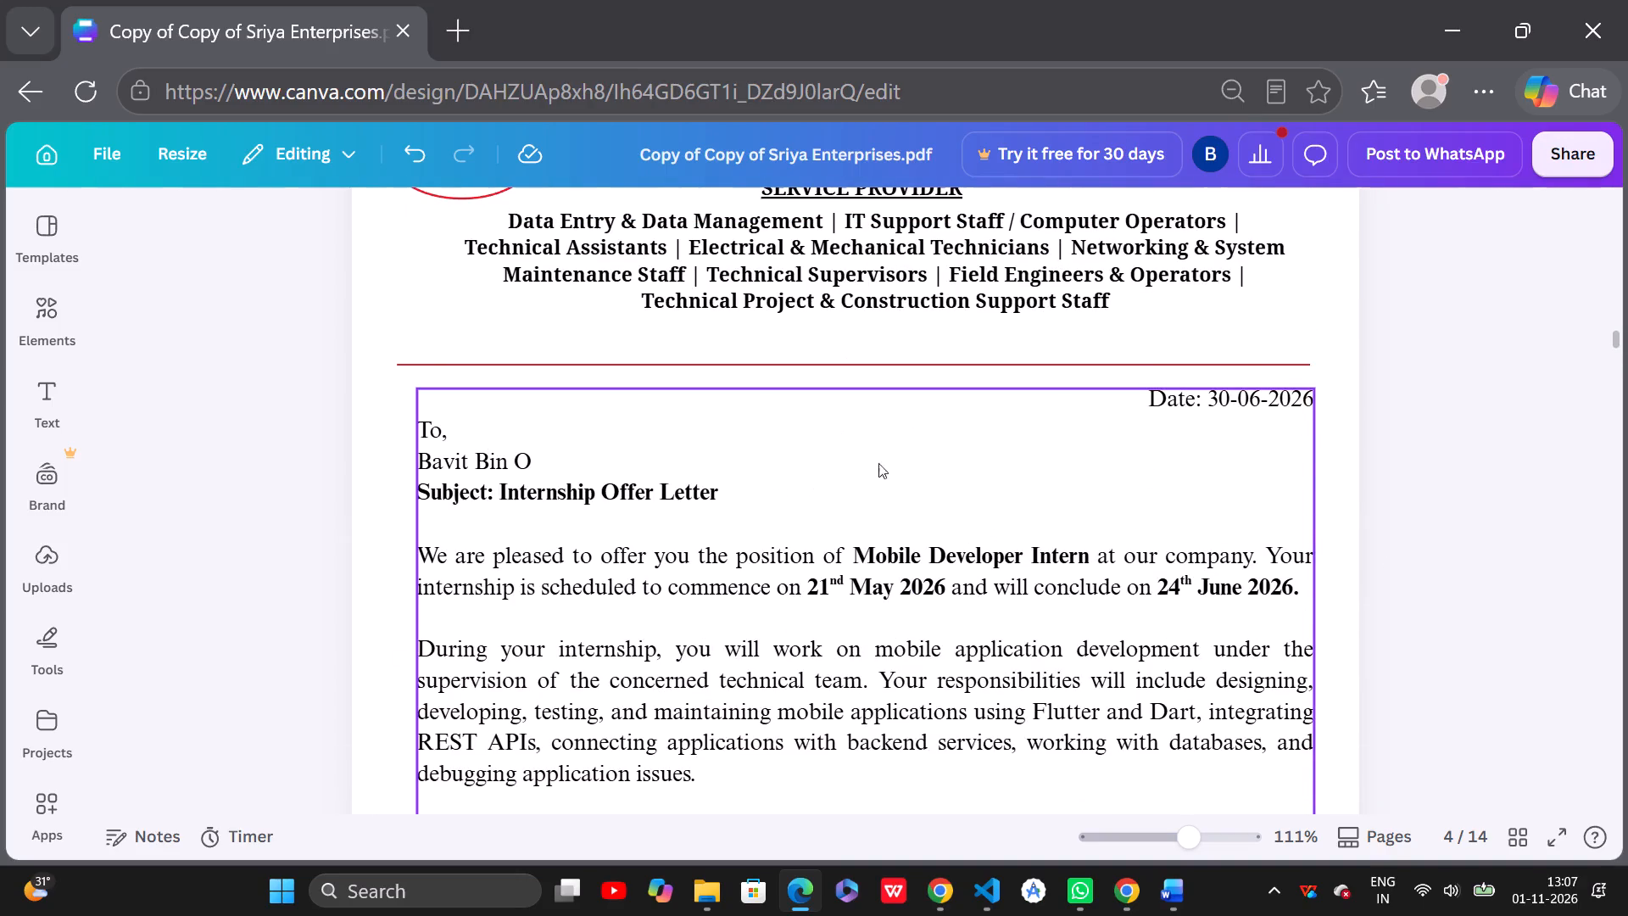
left_click_drag(910, 417, 909, 411)
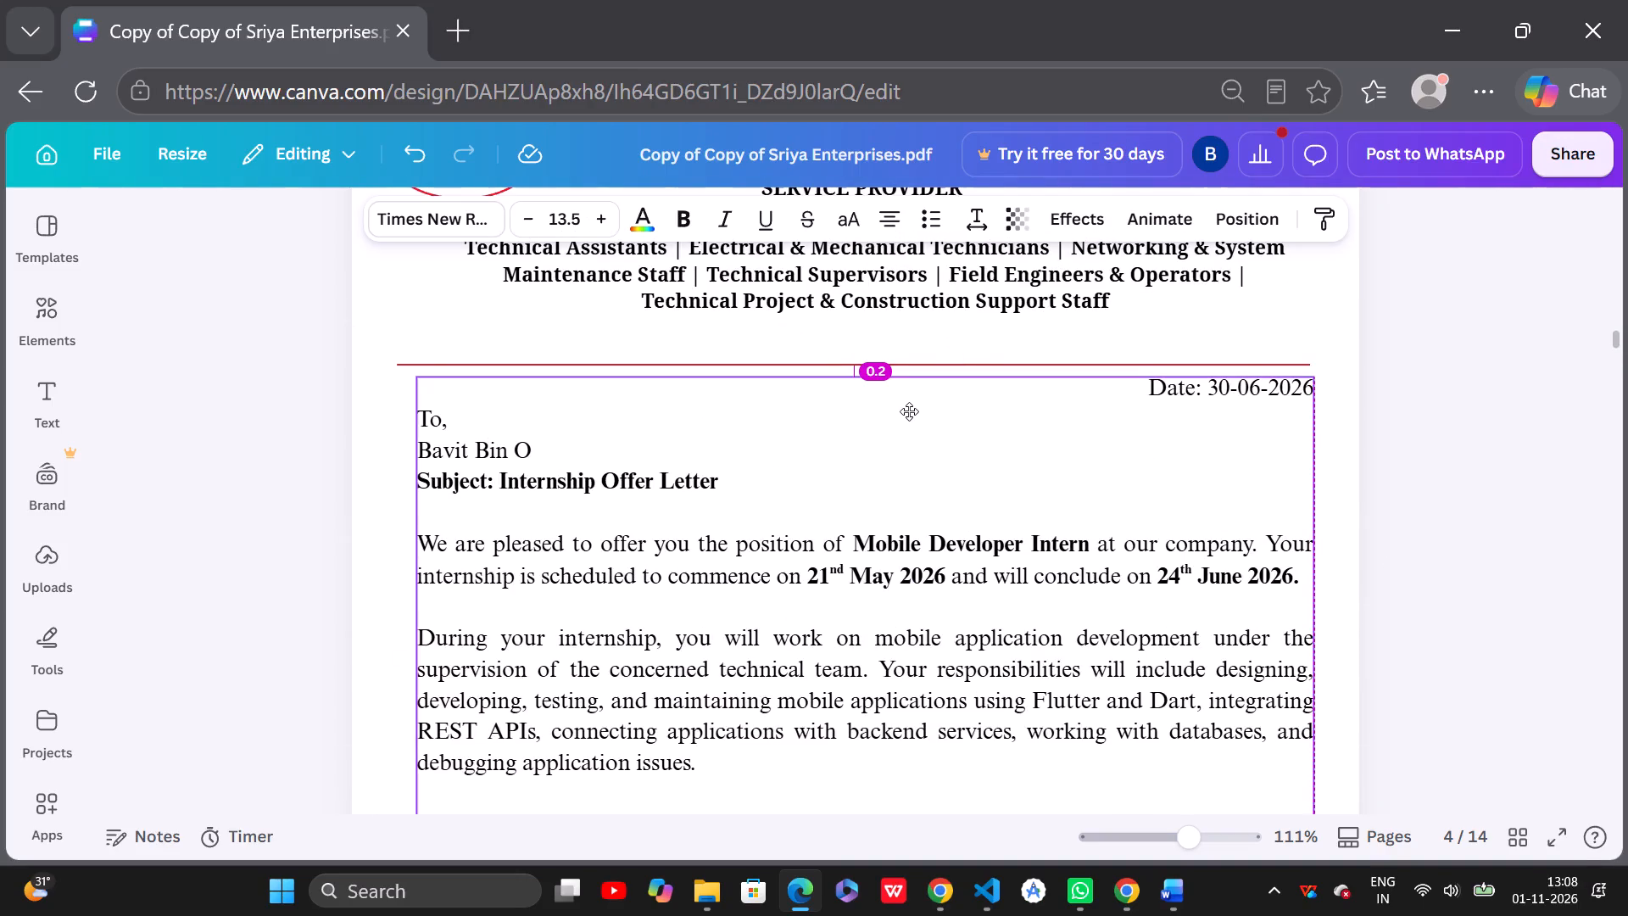
left_click_drag(909, 411, 903, 404)
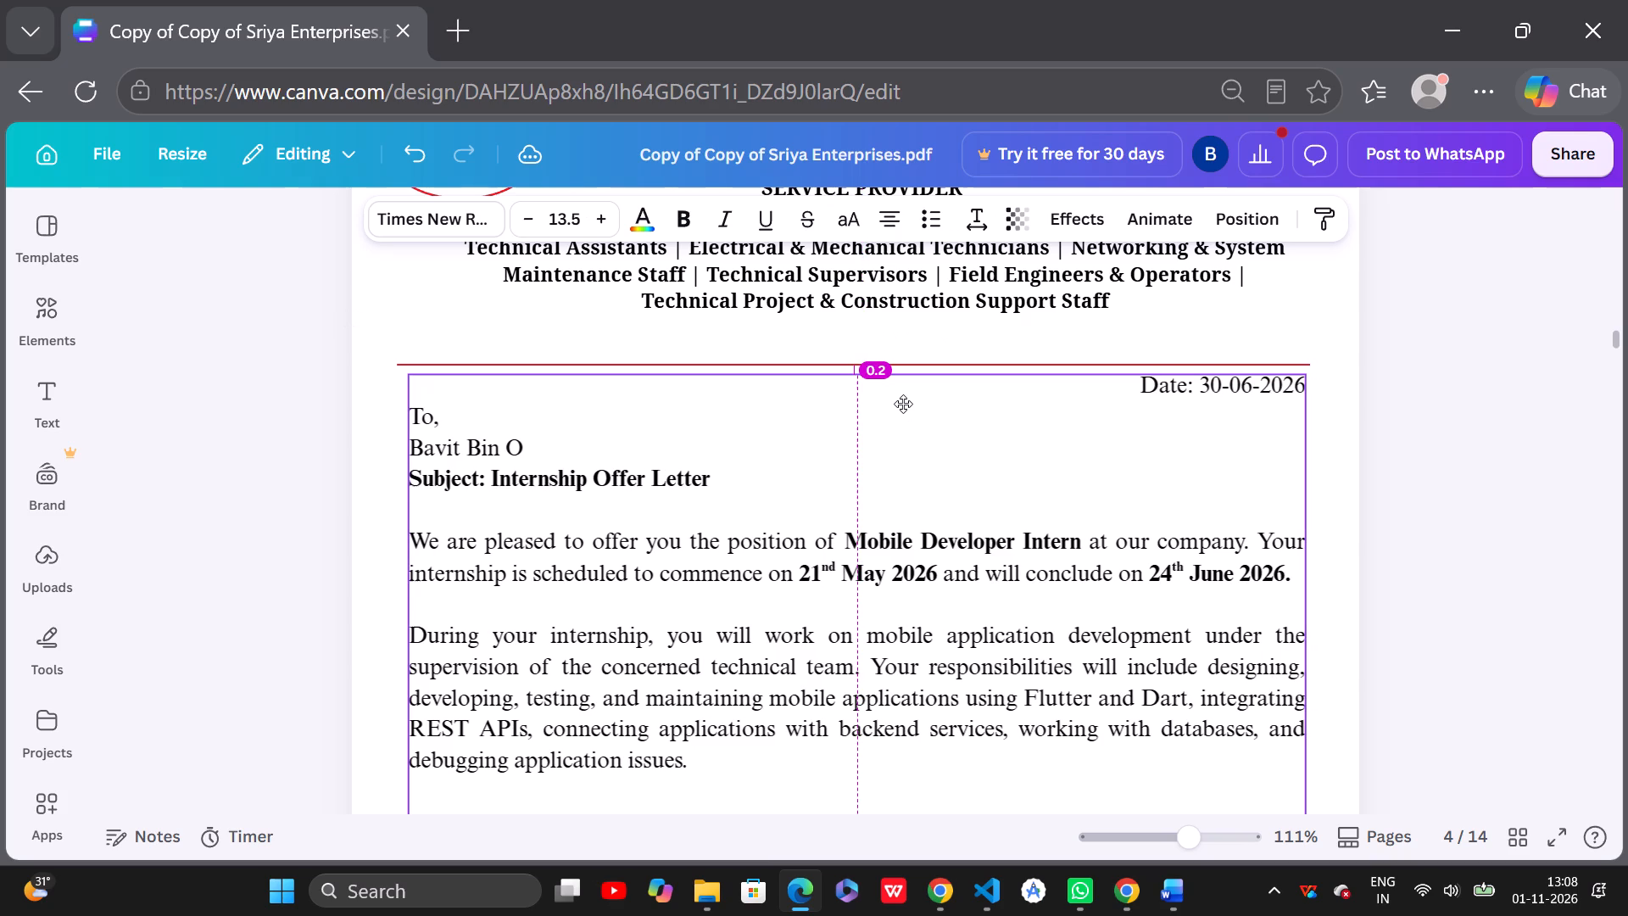
left_click_drag(903, 404, 904, 403)
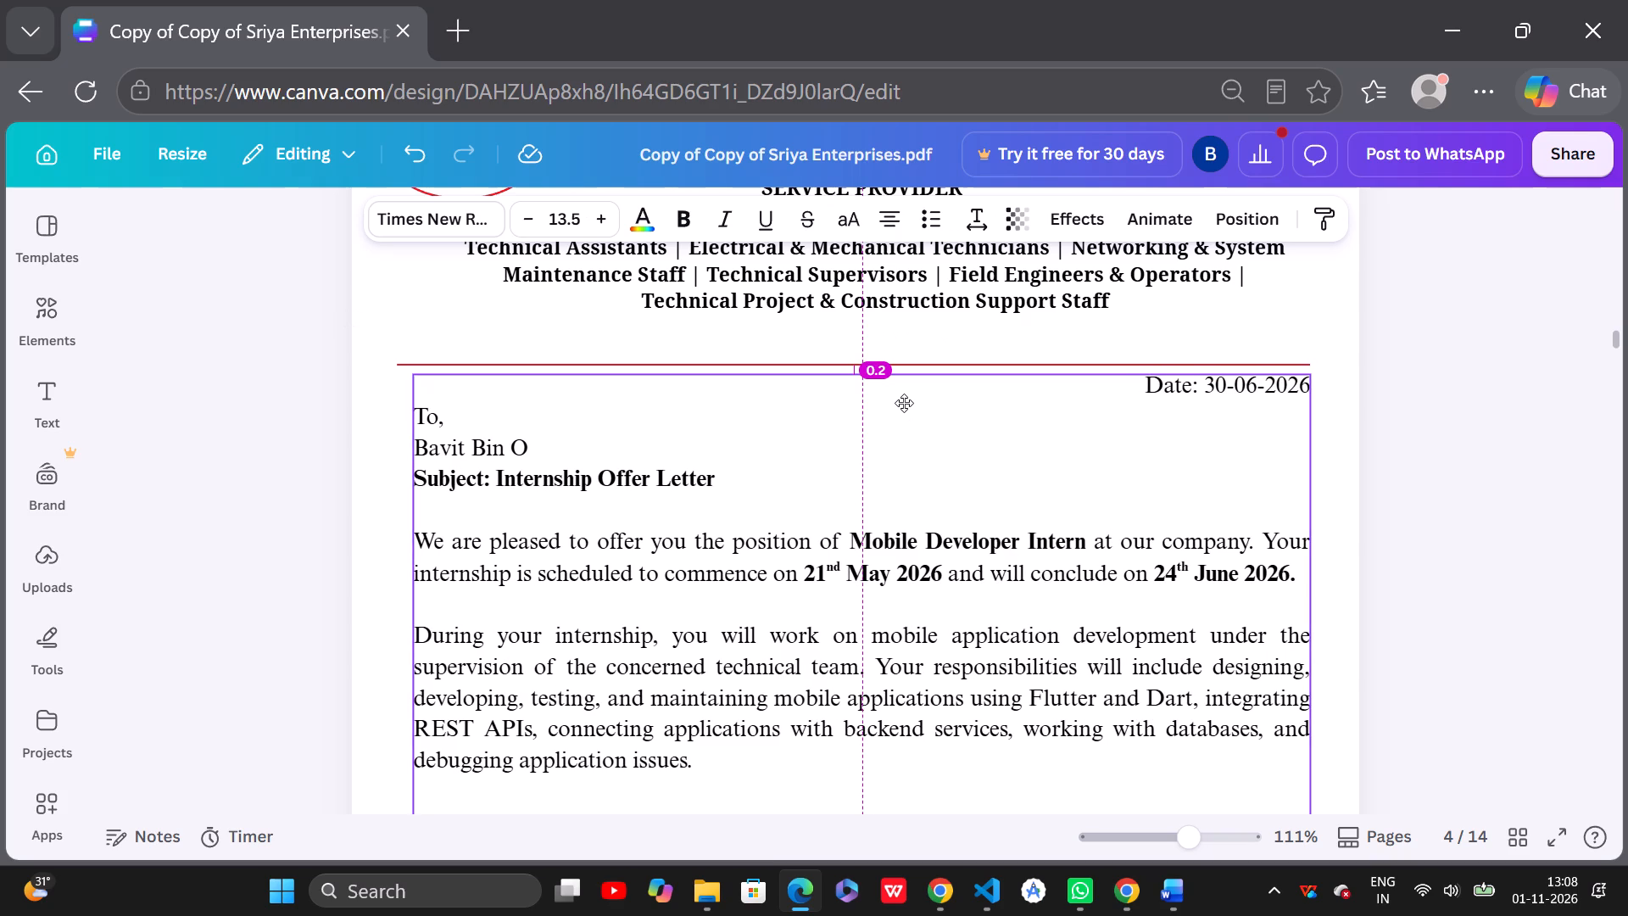
left_click_drag(904, 403, 897, 403)
left_click(1506, 455)
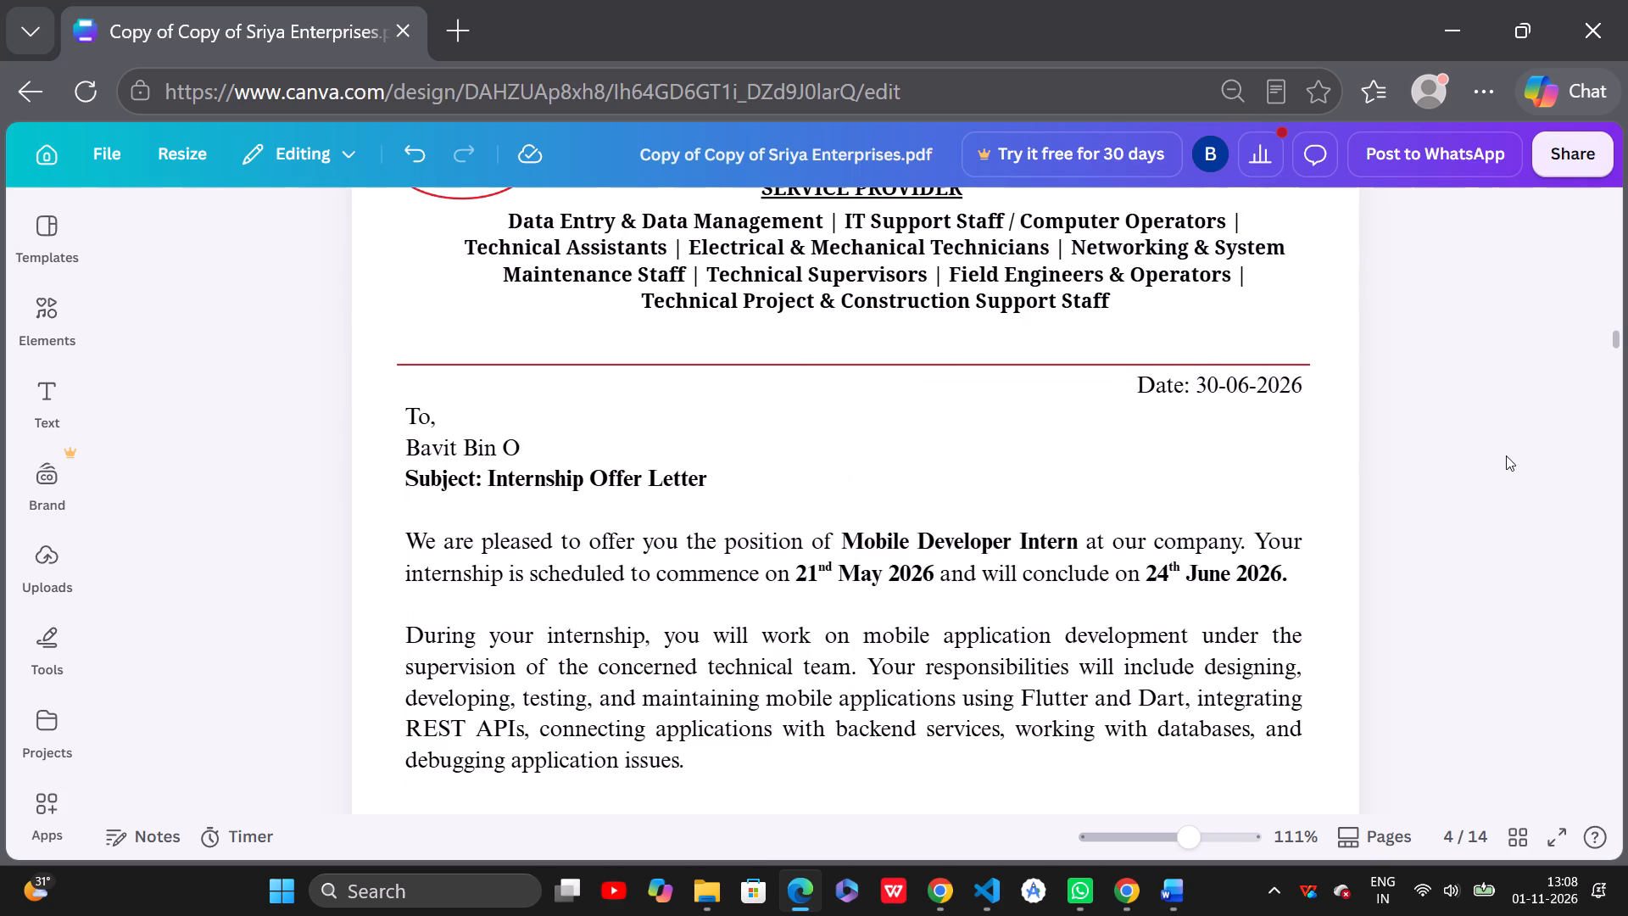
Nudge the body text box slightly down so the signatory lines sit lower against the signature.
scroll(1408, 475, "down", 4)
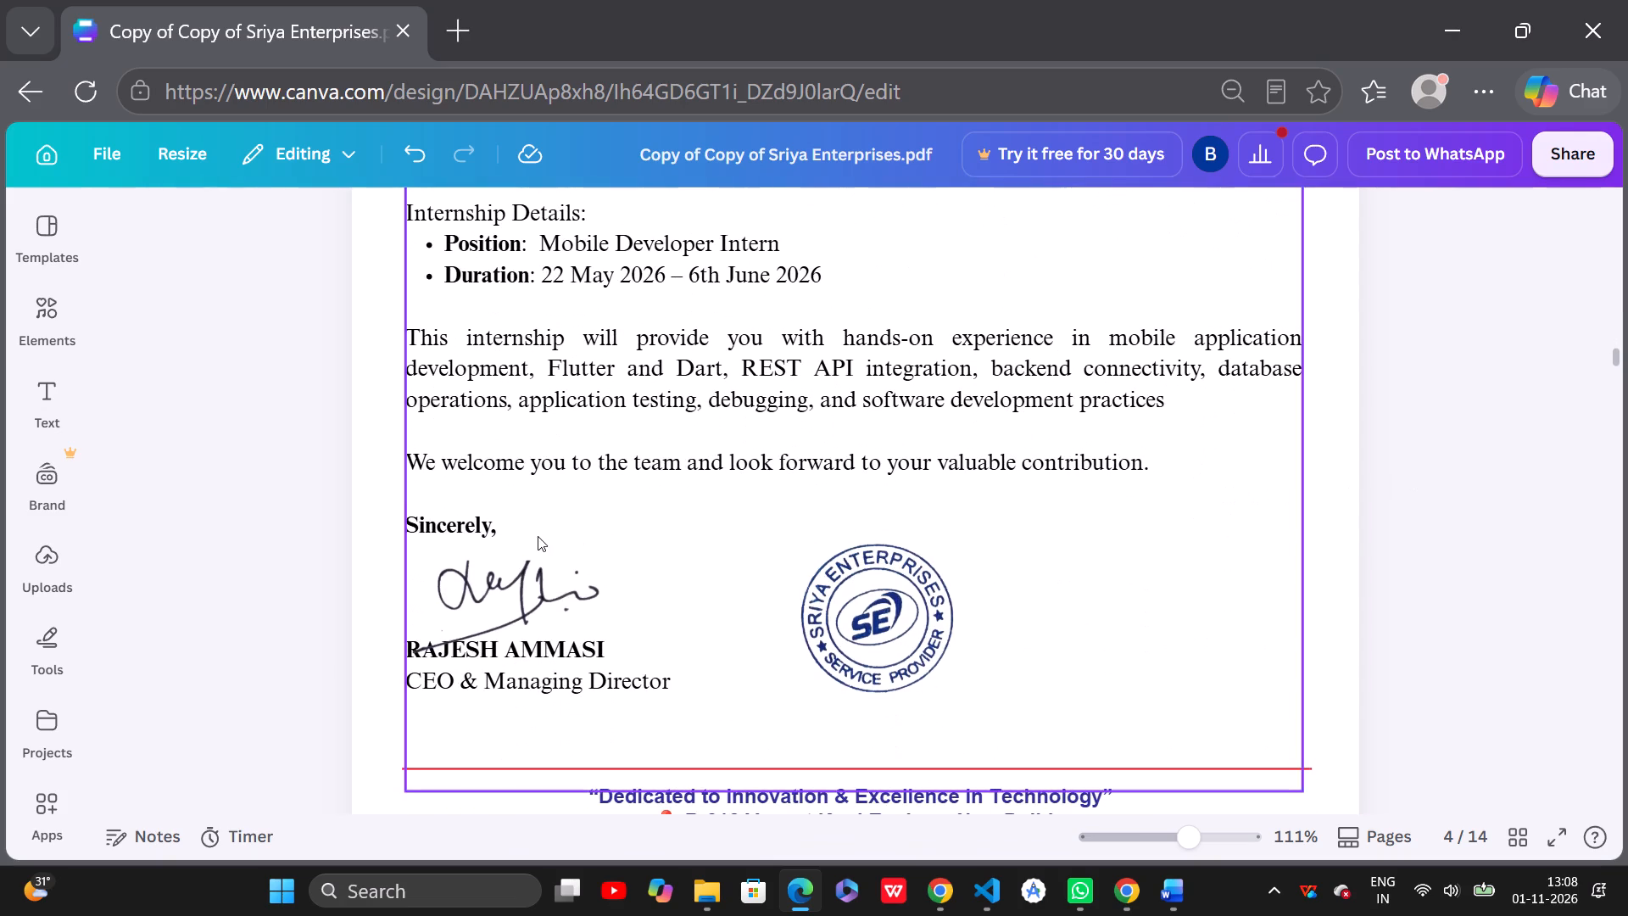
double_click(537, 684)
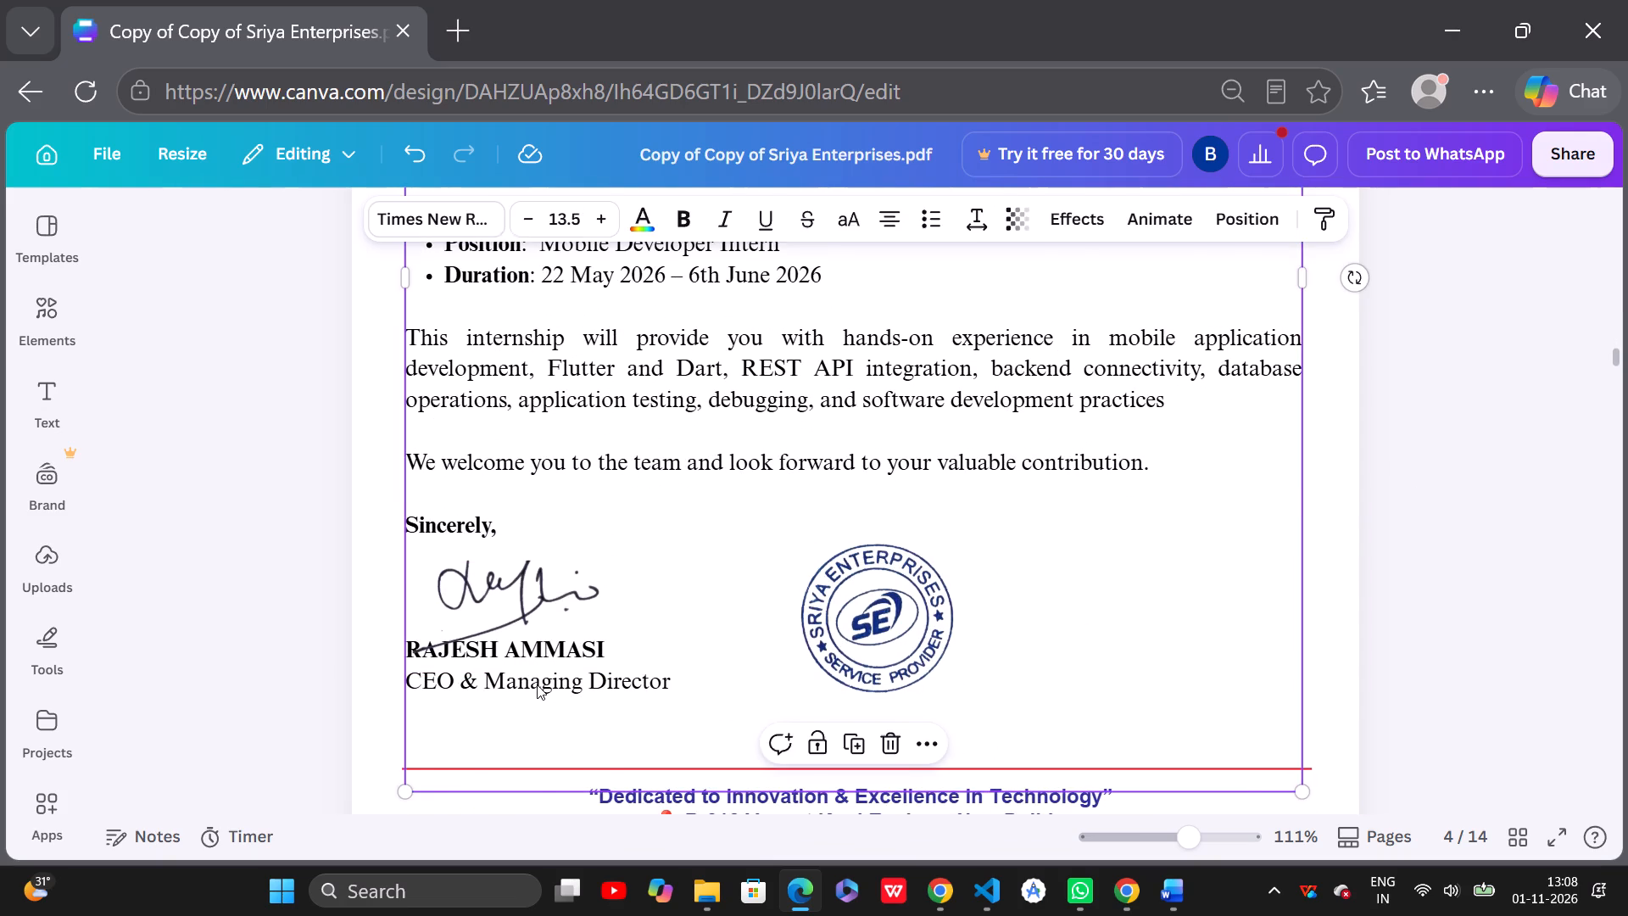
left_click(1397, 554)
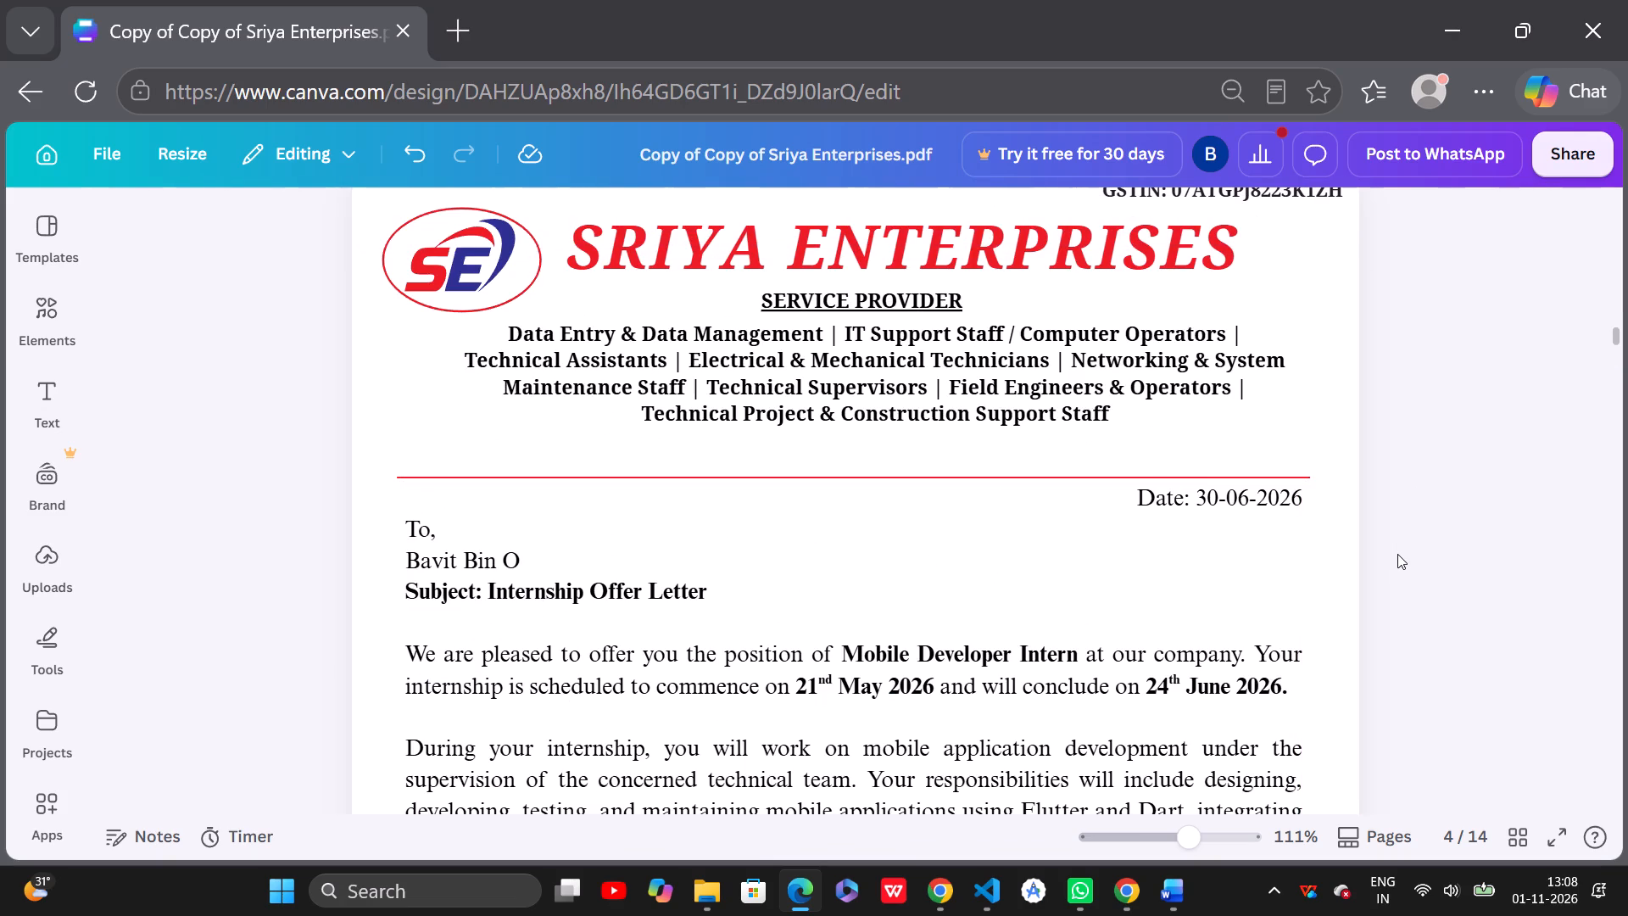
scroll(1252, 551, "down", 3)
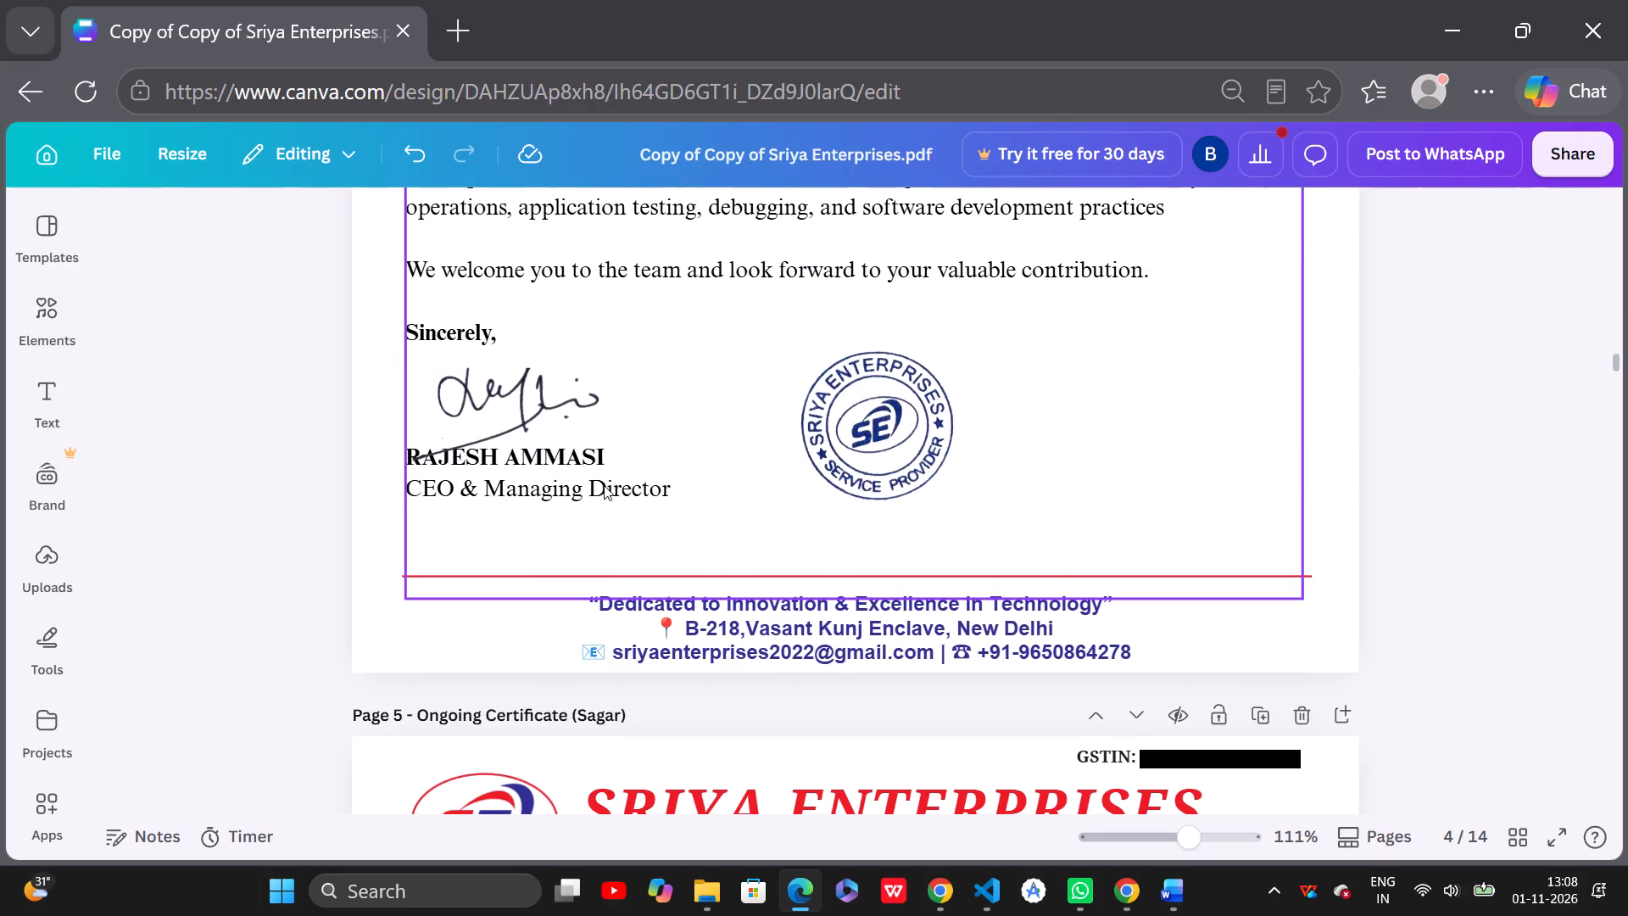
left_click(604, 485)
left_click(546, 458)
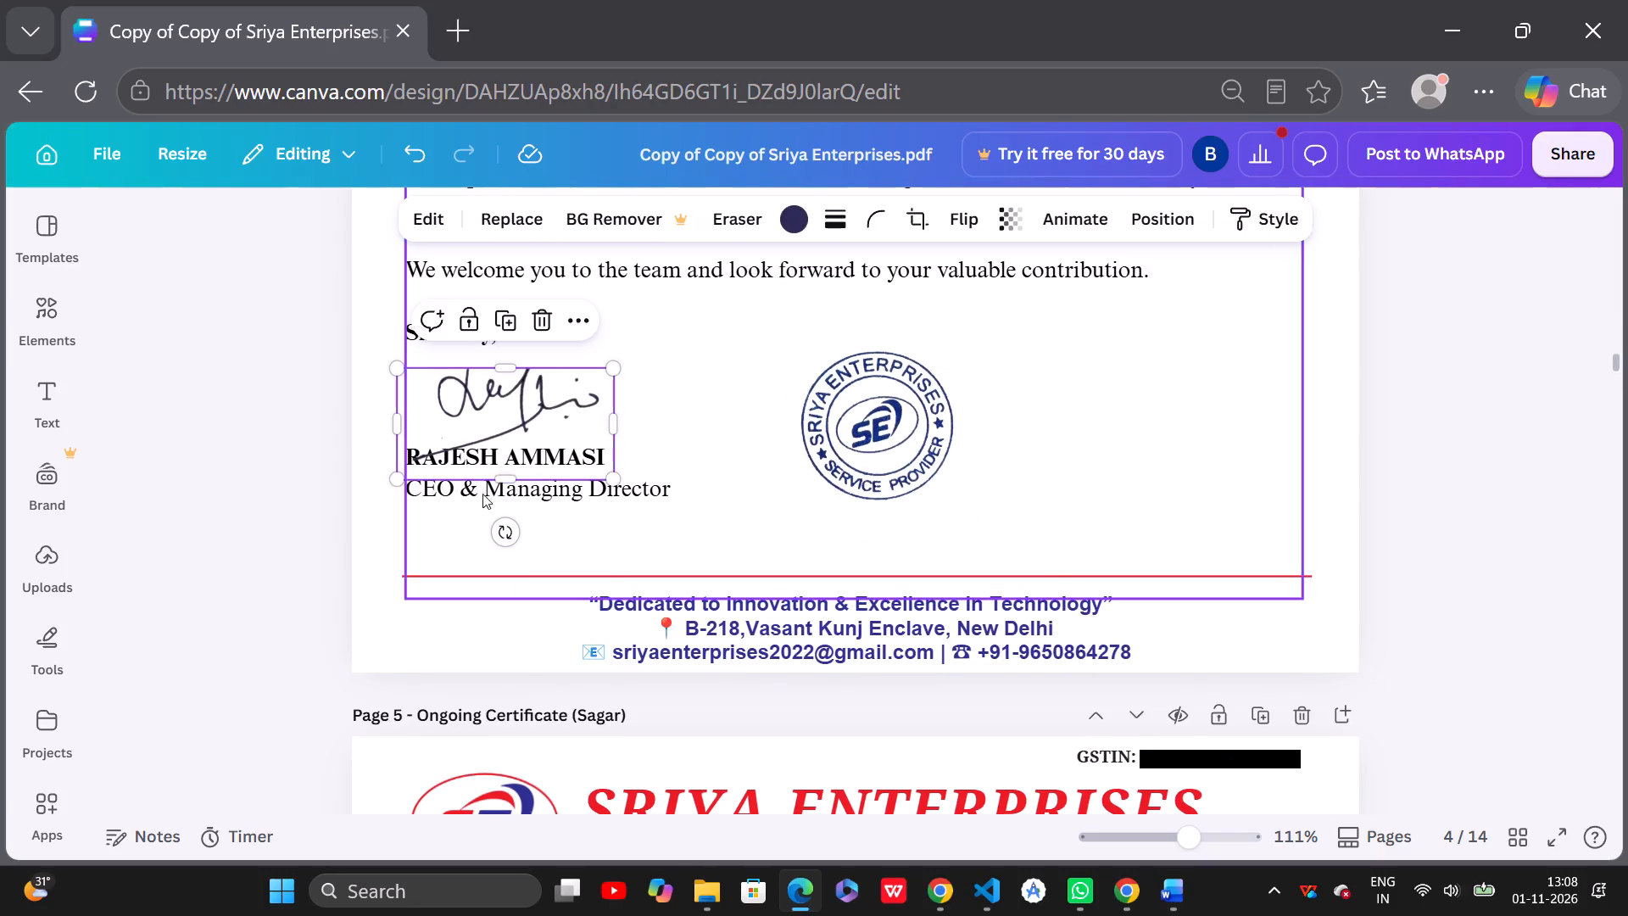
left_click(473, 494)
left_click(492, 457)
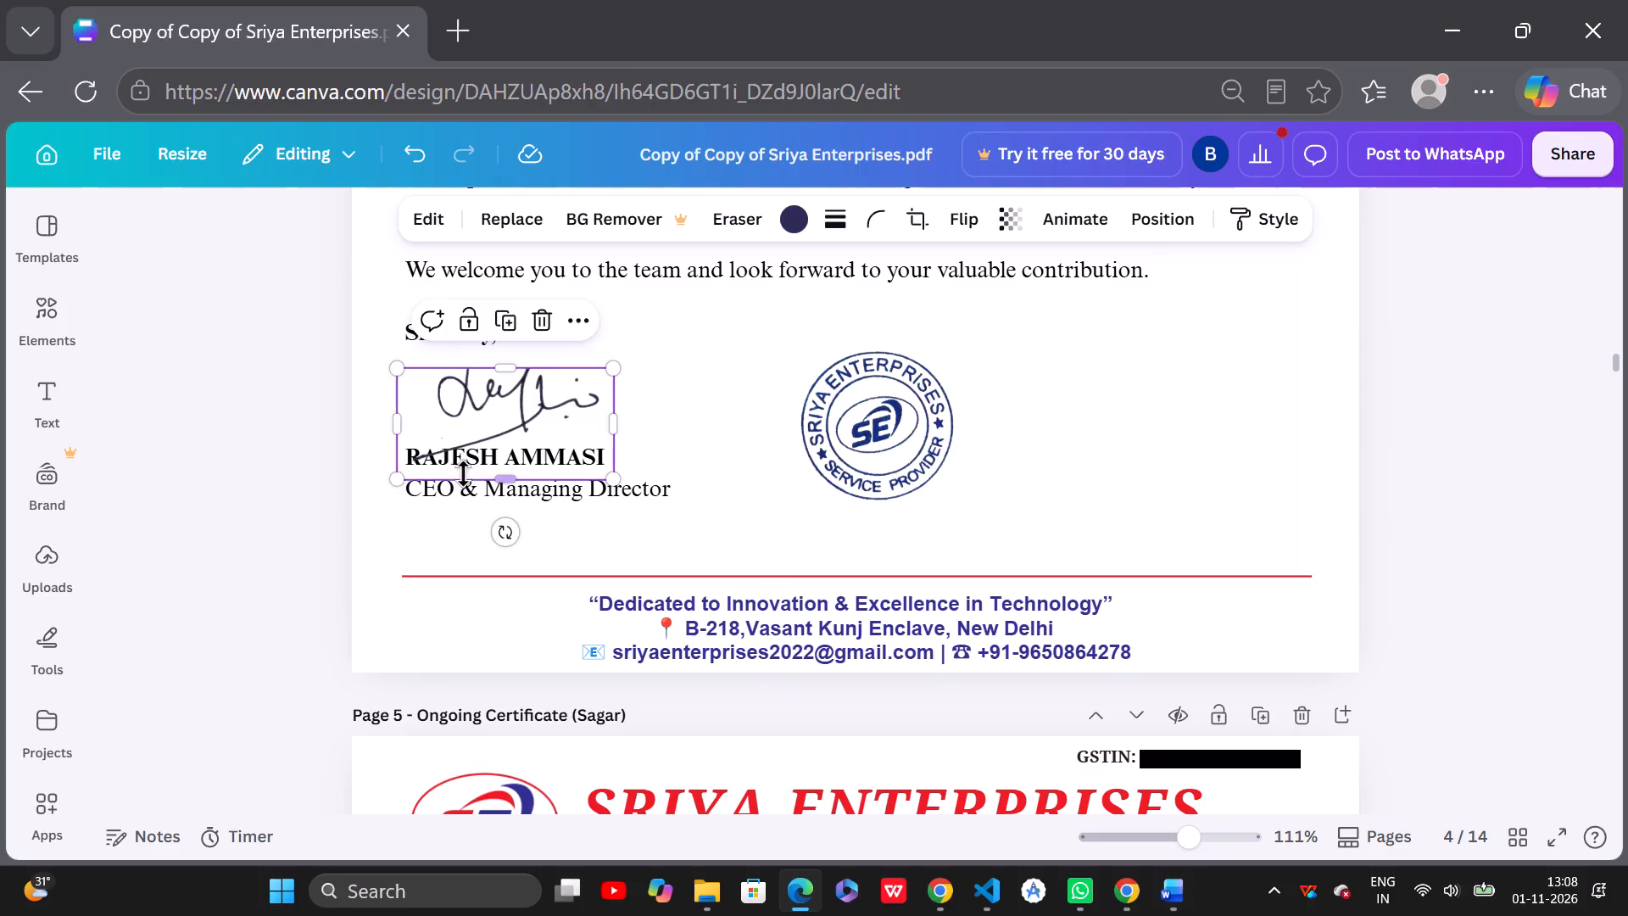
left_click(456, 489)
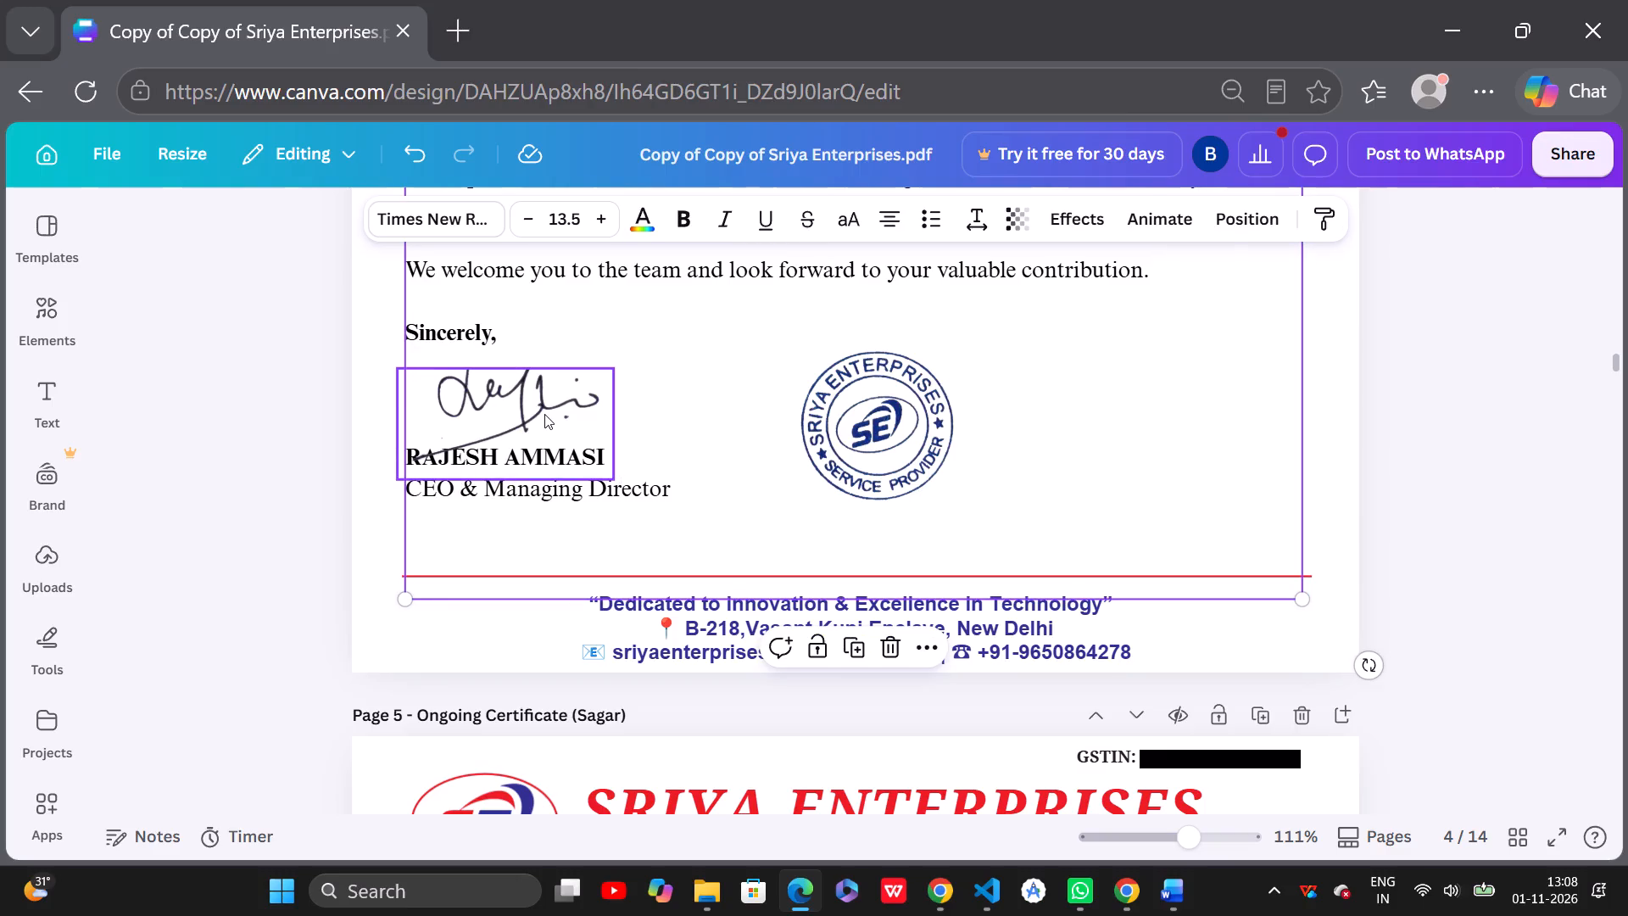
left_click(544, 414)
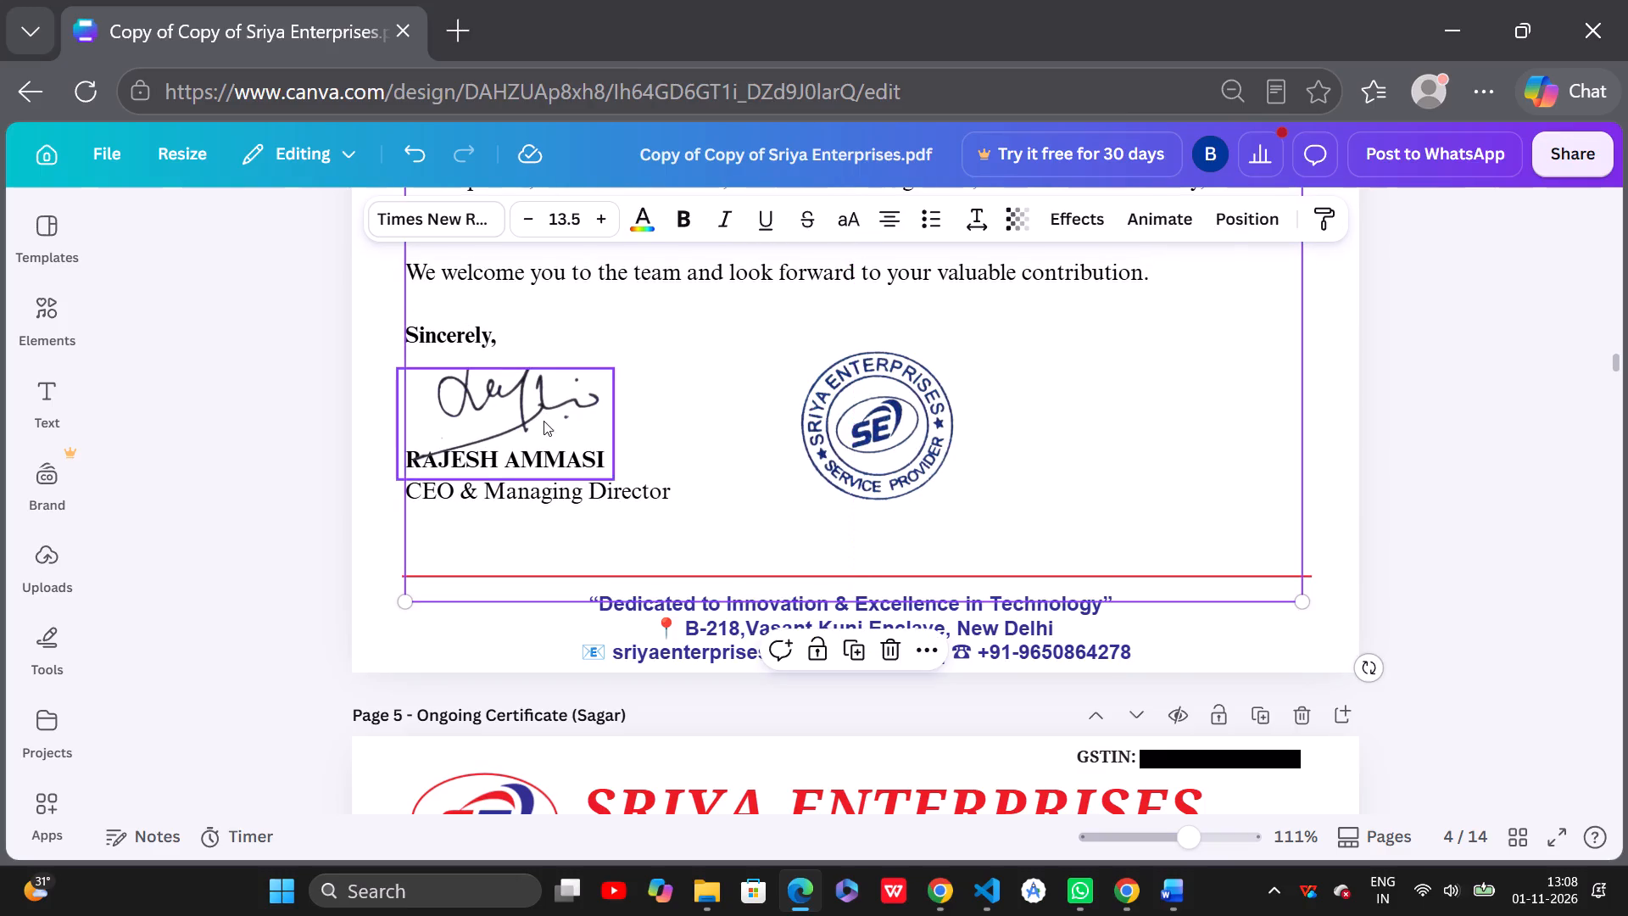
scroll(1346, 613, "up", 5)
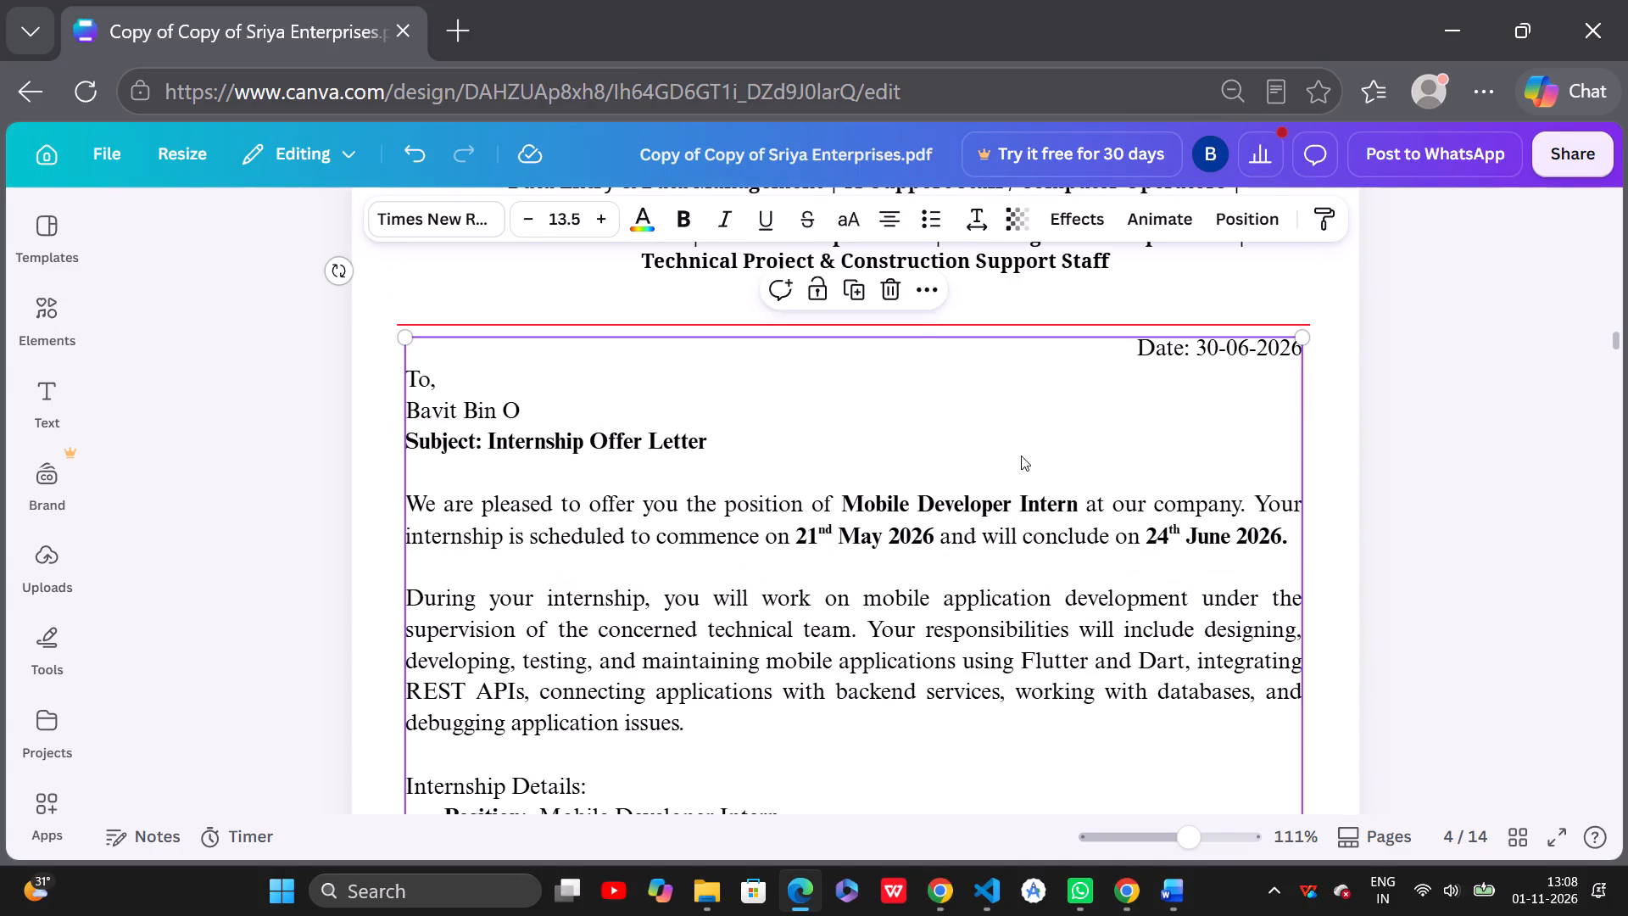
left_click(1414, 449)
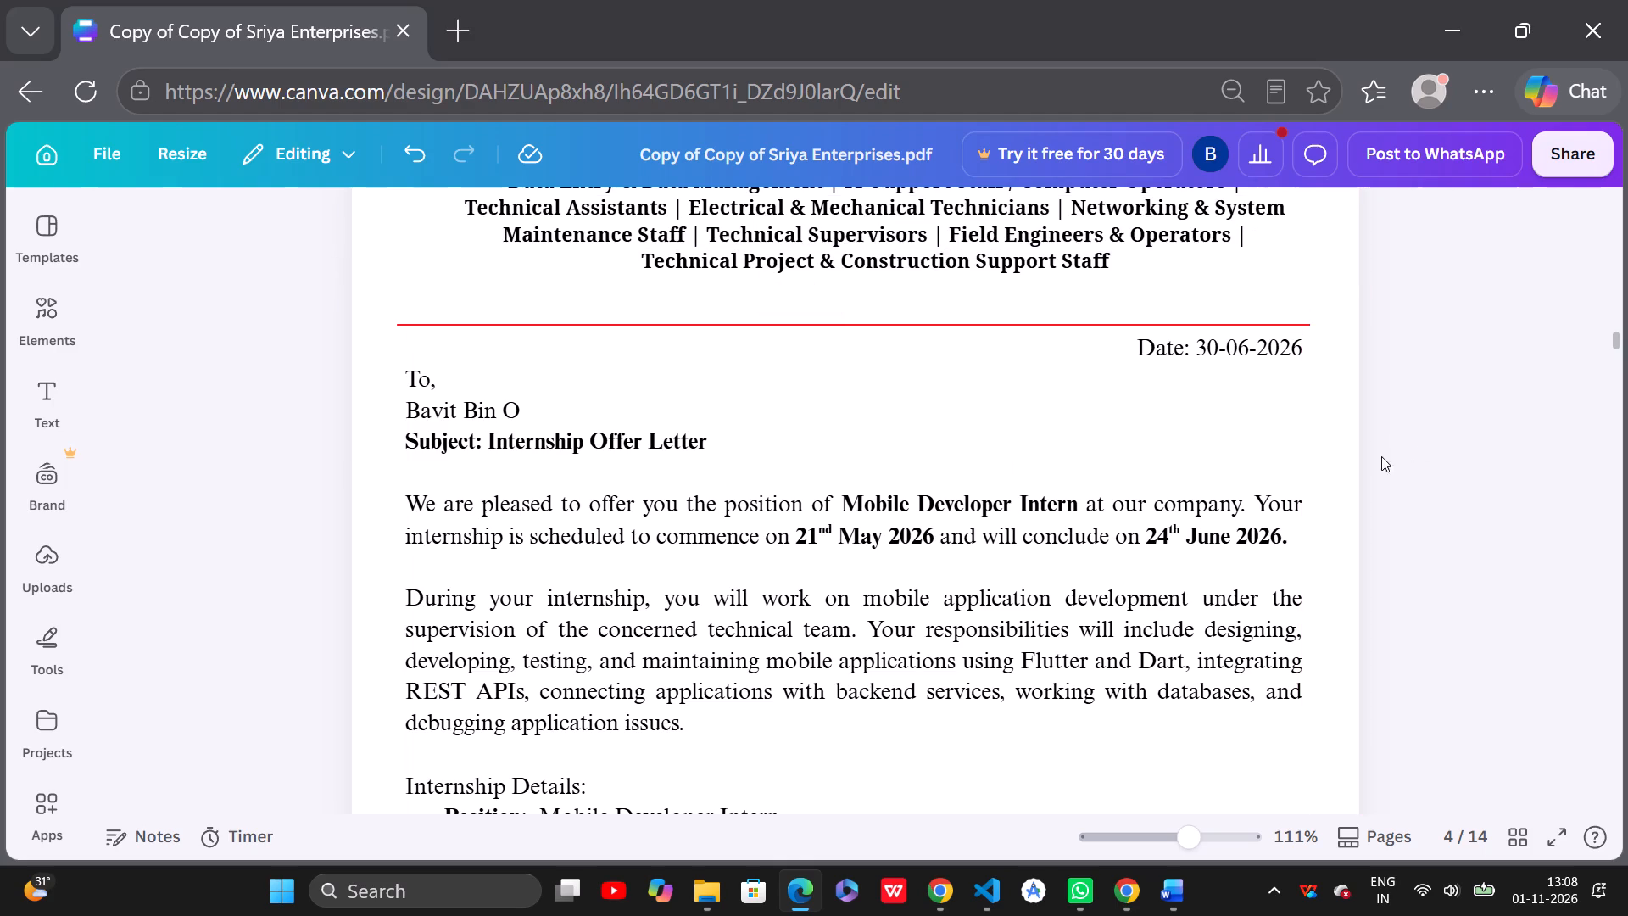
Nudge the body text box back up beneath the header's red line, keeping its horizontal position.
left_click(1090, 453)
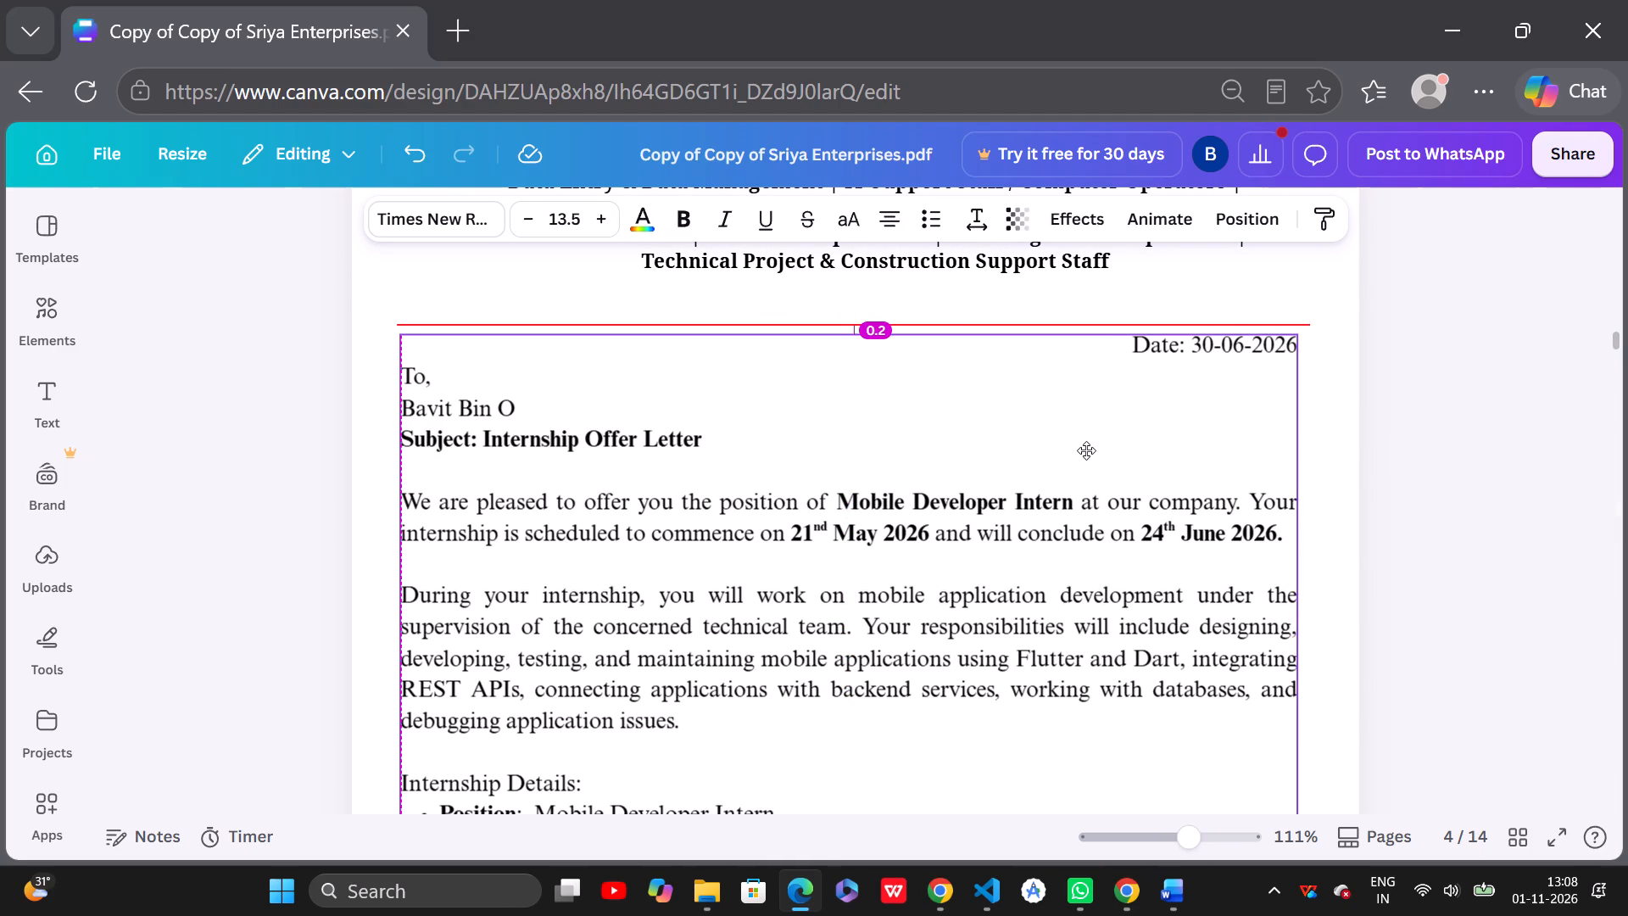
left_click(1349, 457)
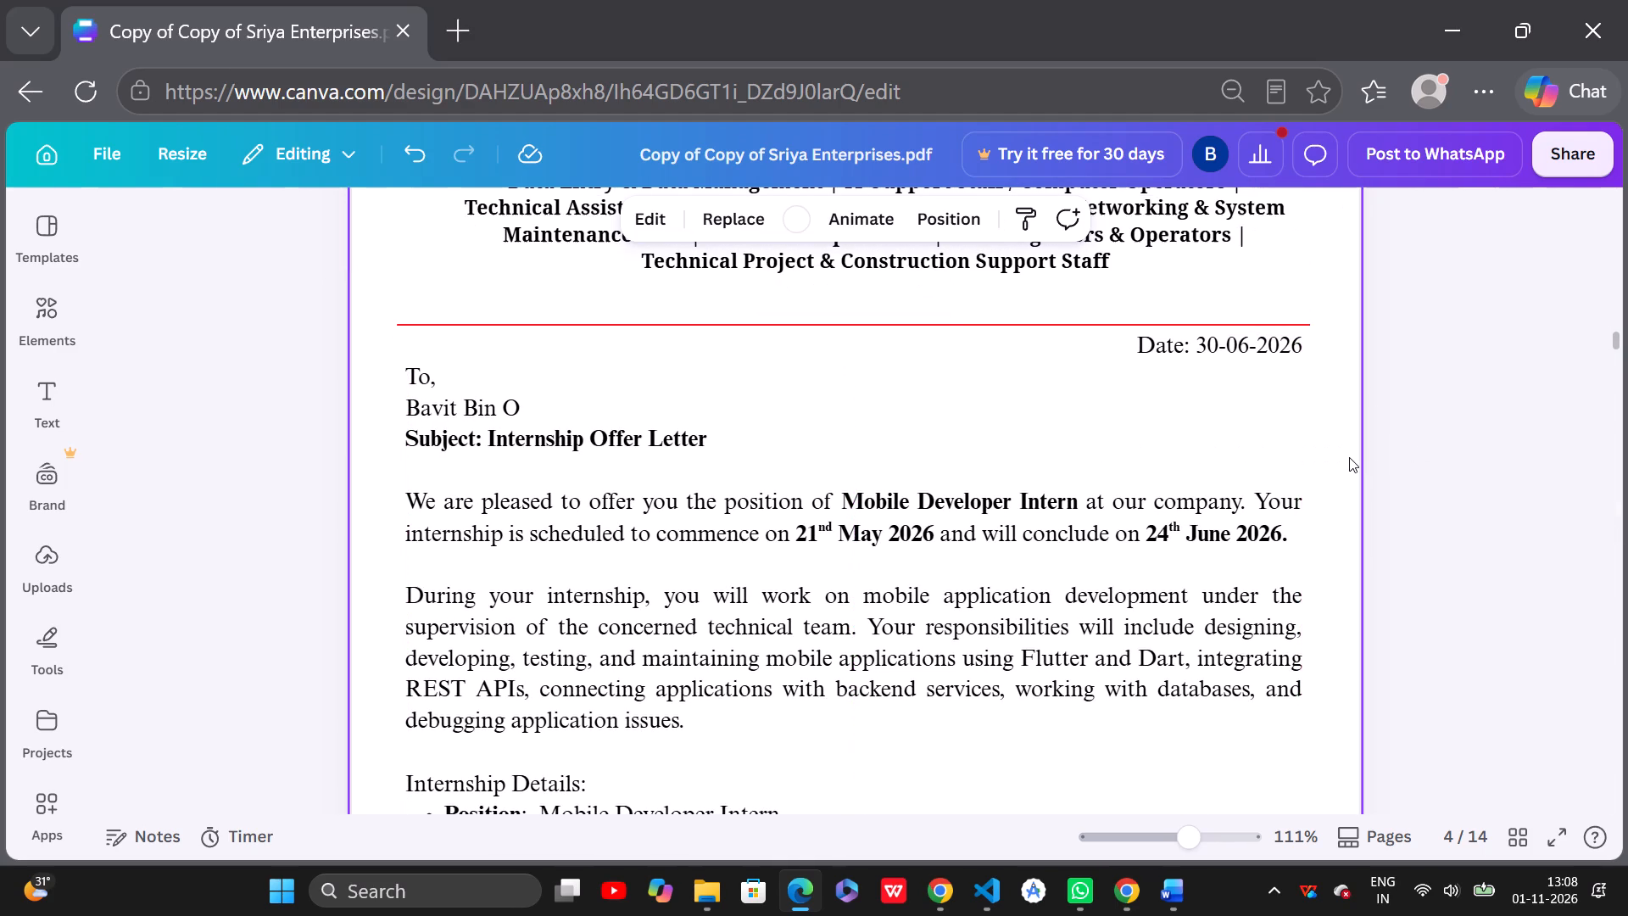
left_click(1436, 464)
Move the page 4 footer slogan and contact block slightly up toward the red line, keeping it centred.
scroll(1436, 464, "up", 3)
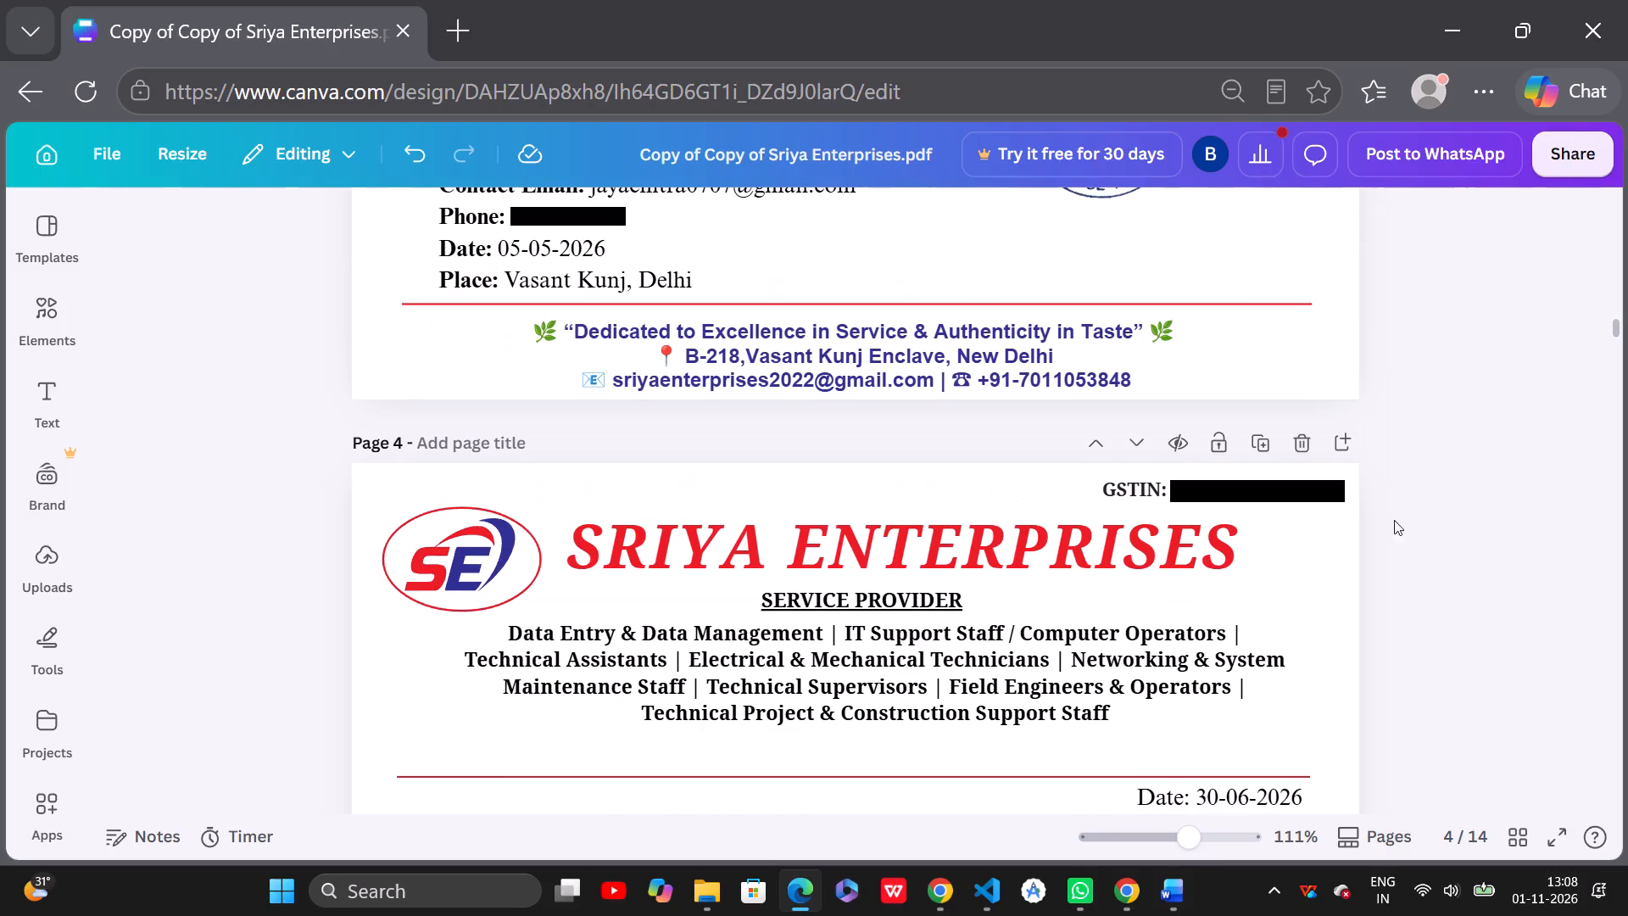
scroll(1558, 517, "down", 3)
scroll(1444, 535, "down", 2)
scroll(1263, 550, "down", 2)
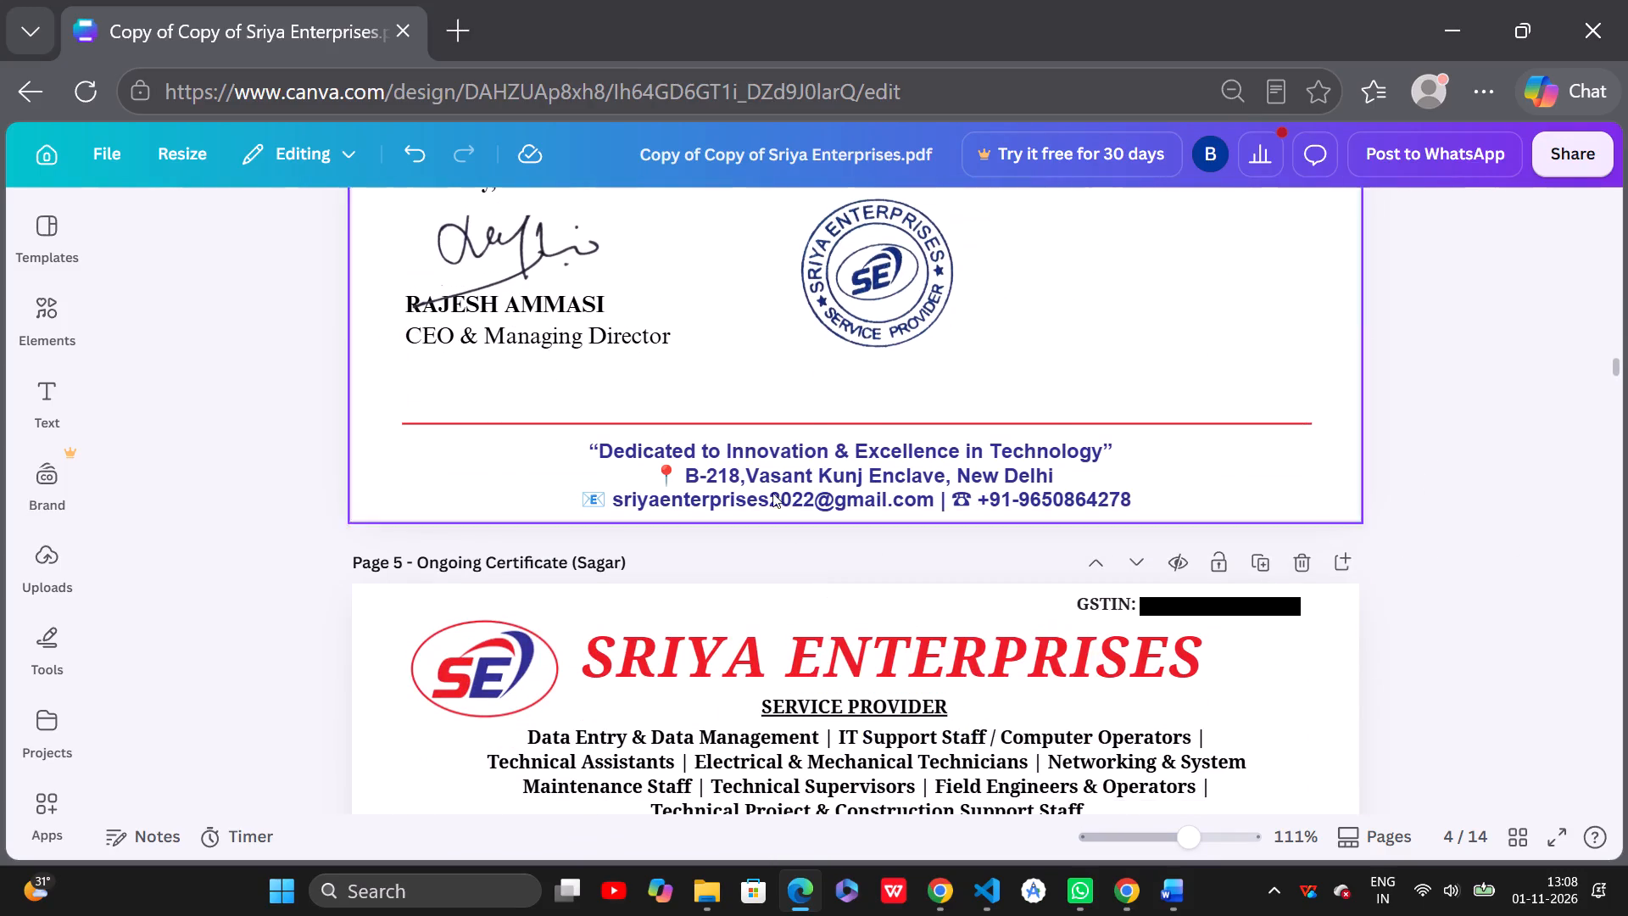
left_click(750, 451)
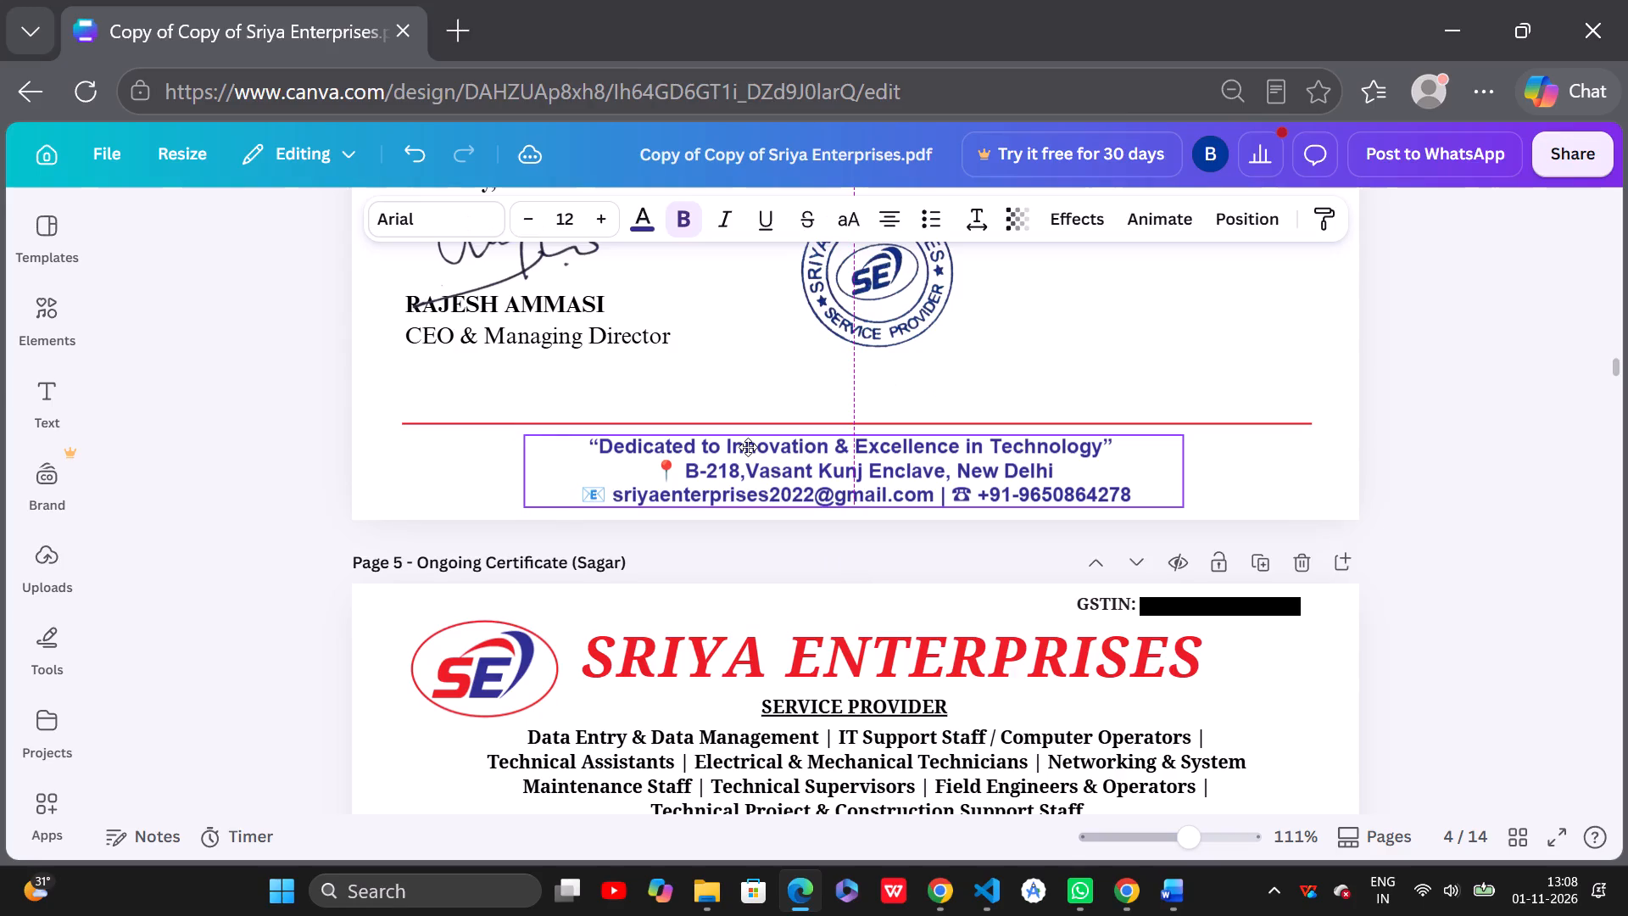
left_click(1447, 483)
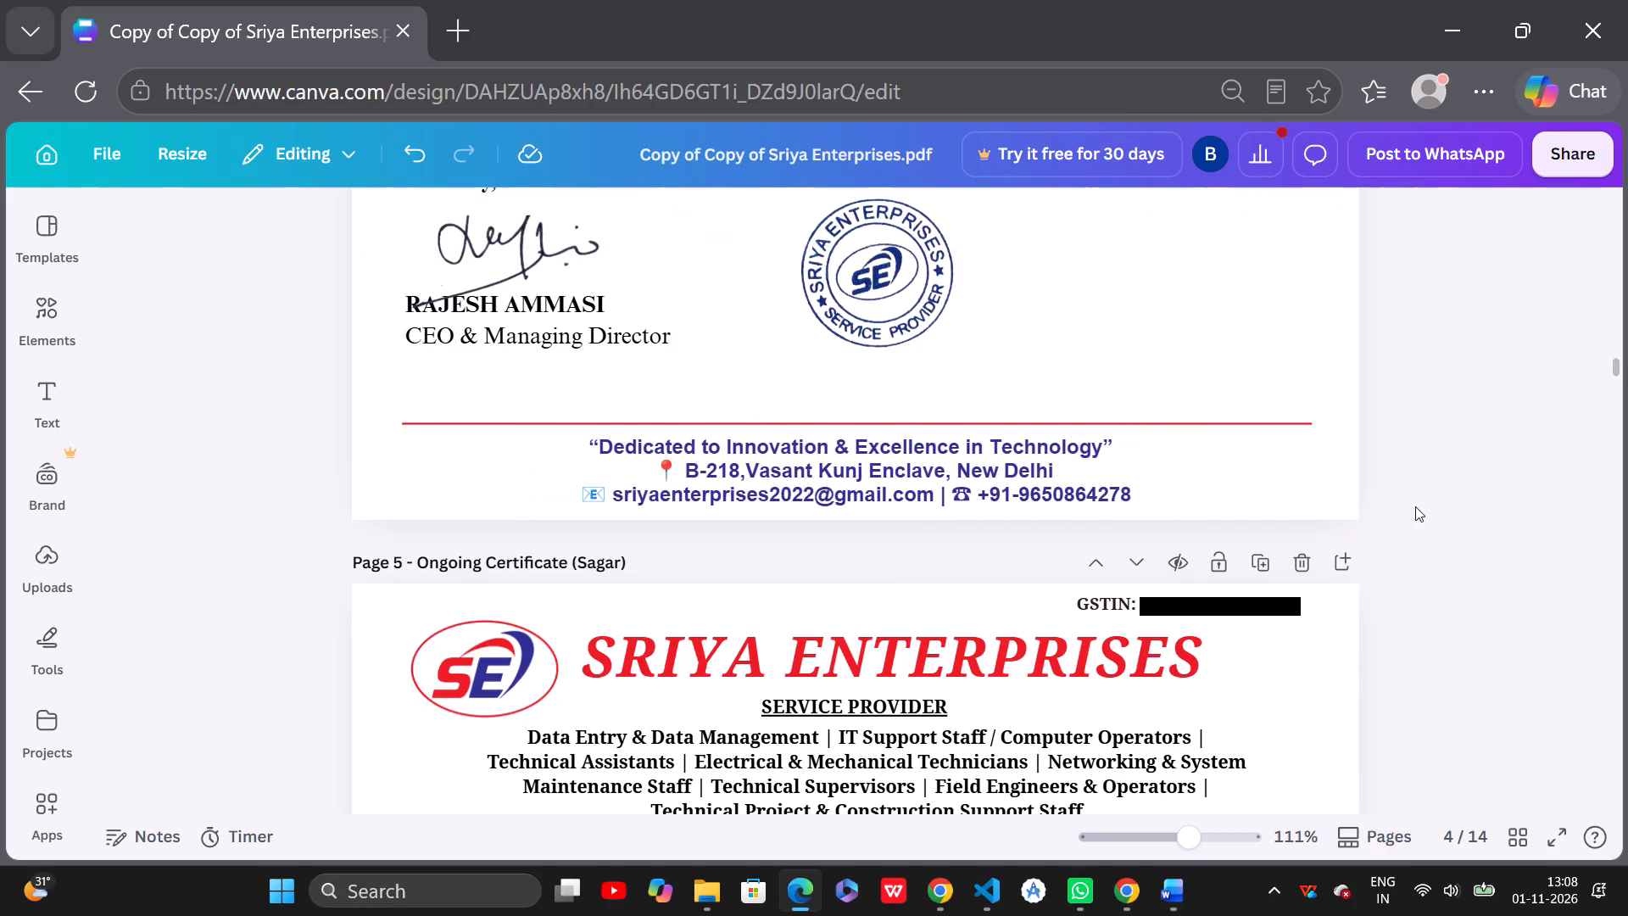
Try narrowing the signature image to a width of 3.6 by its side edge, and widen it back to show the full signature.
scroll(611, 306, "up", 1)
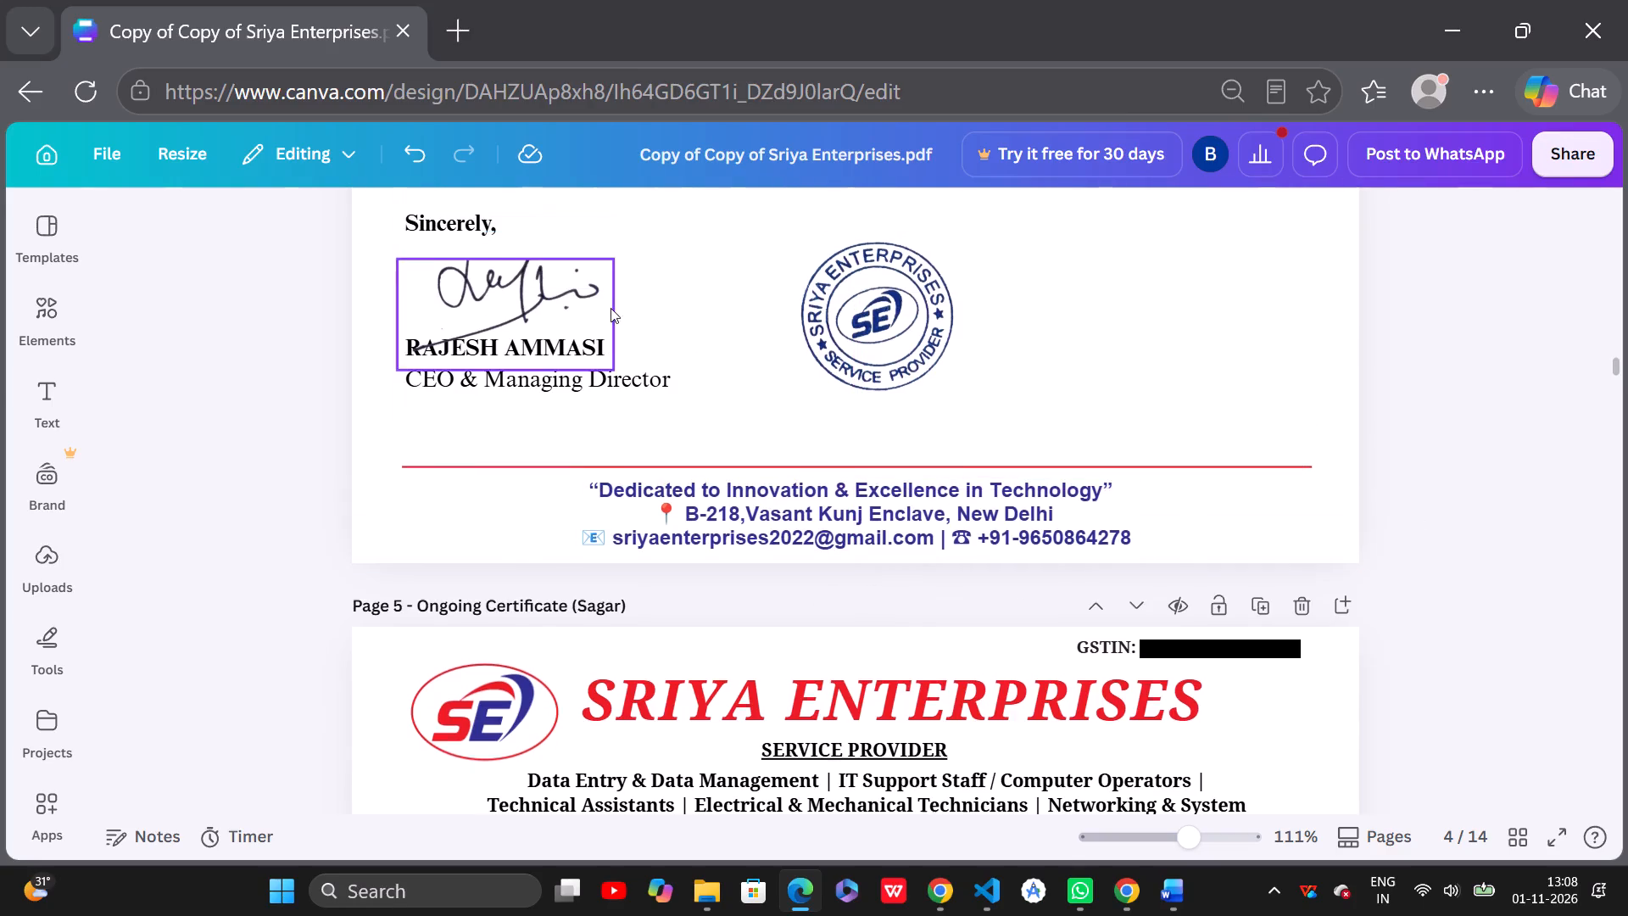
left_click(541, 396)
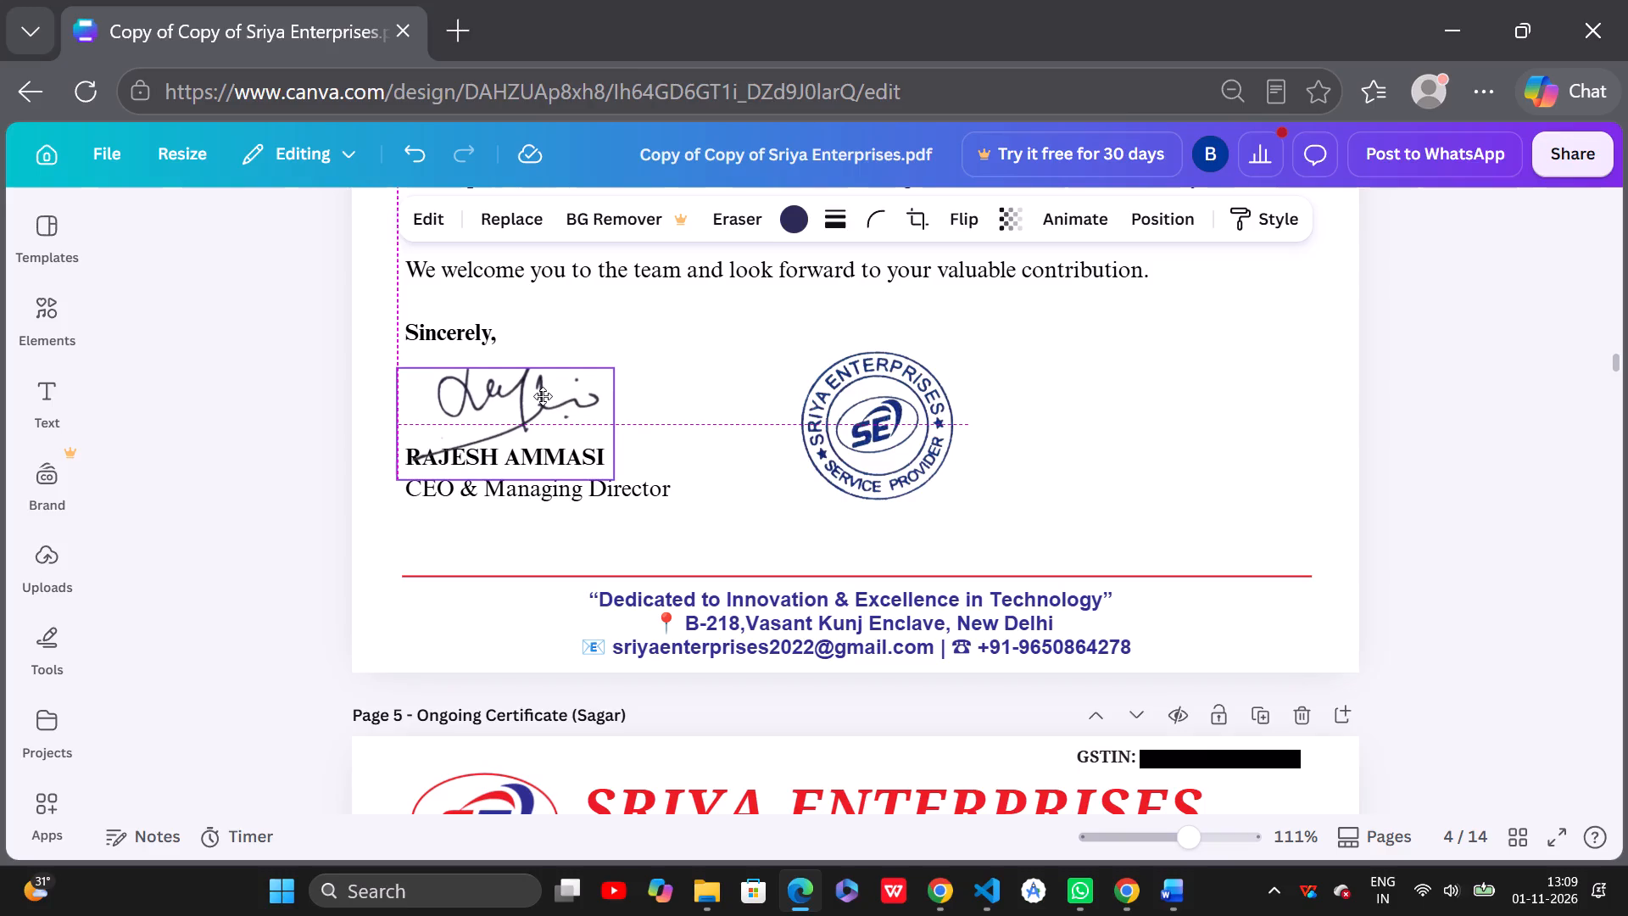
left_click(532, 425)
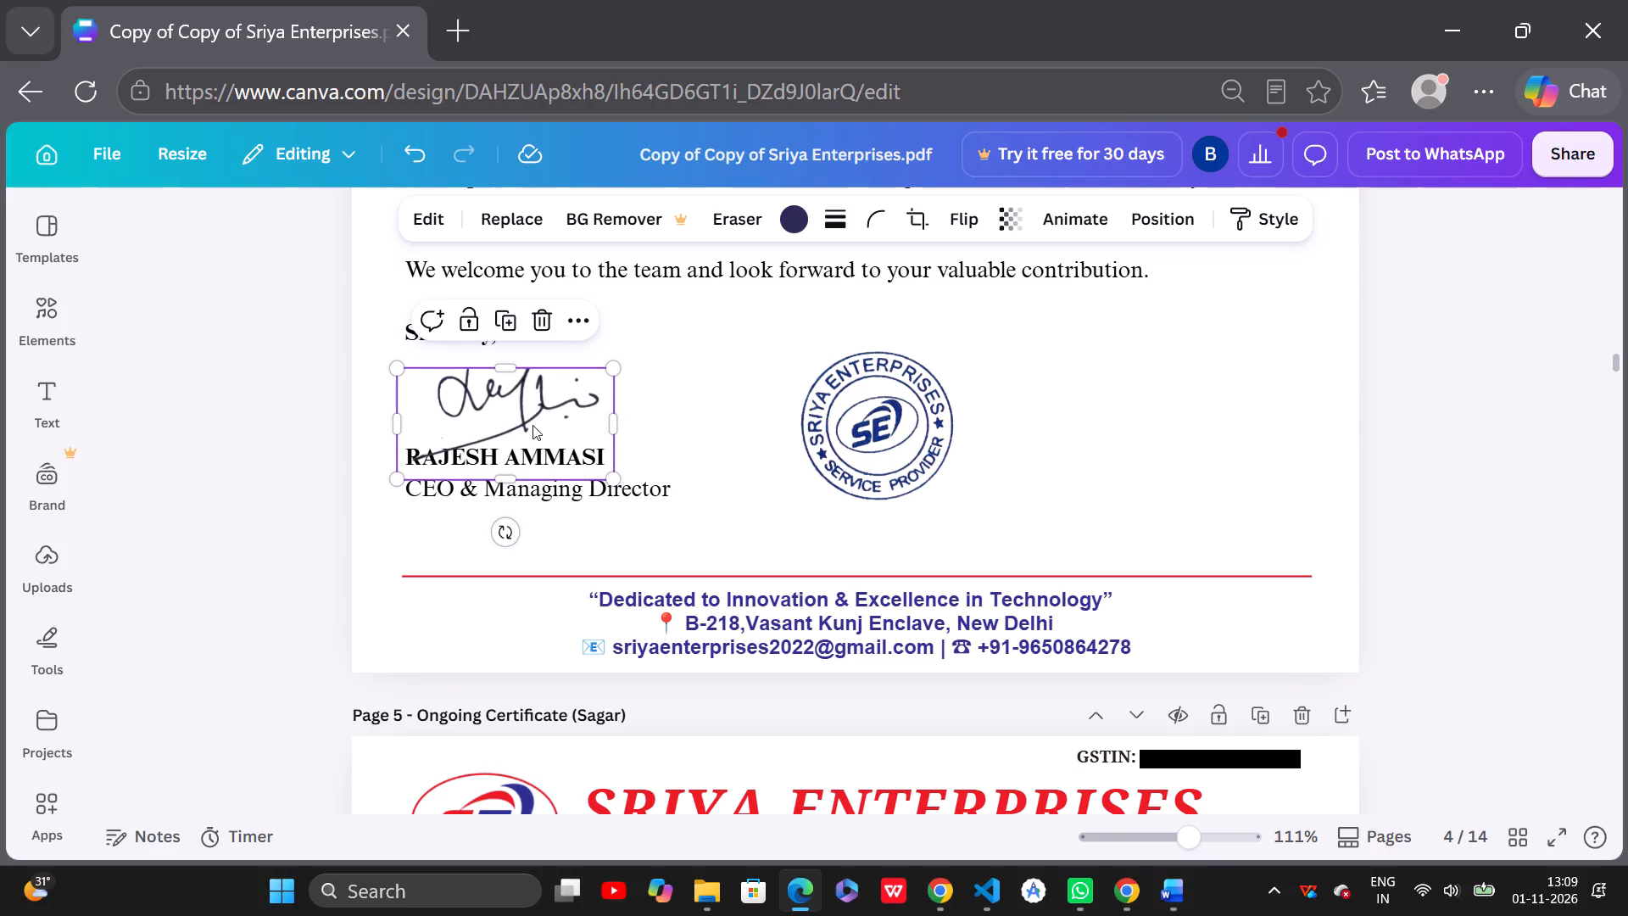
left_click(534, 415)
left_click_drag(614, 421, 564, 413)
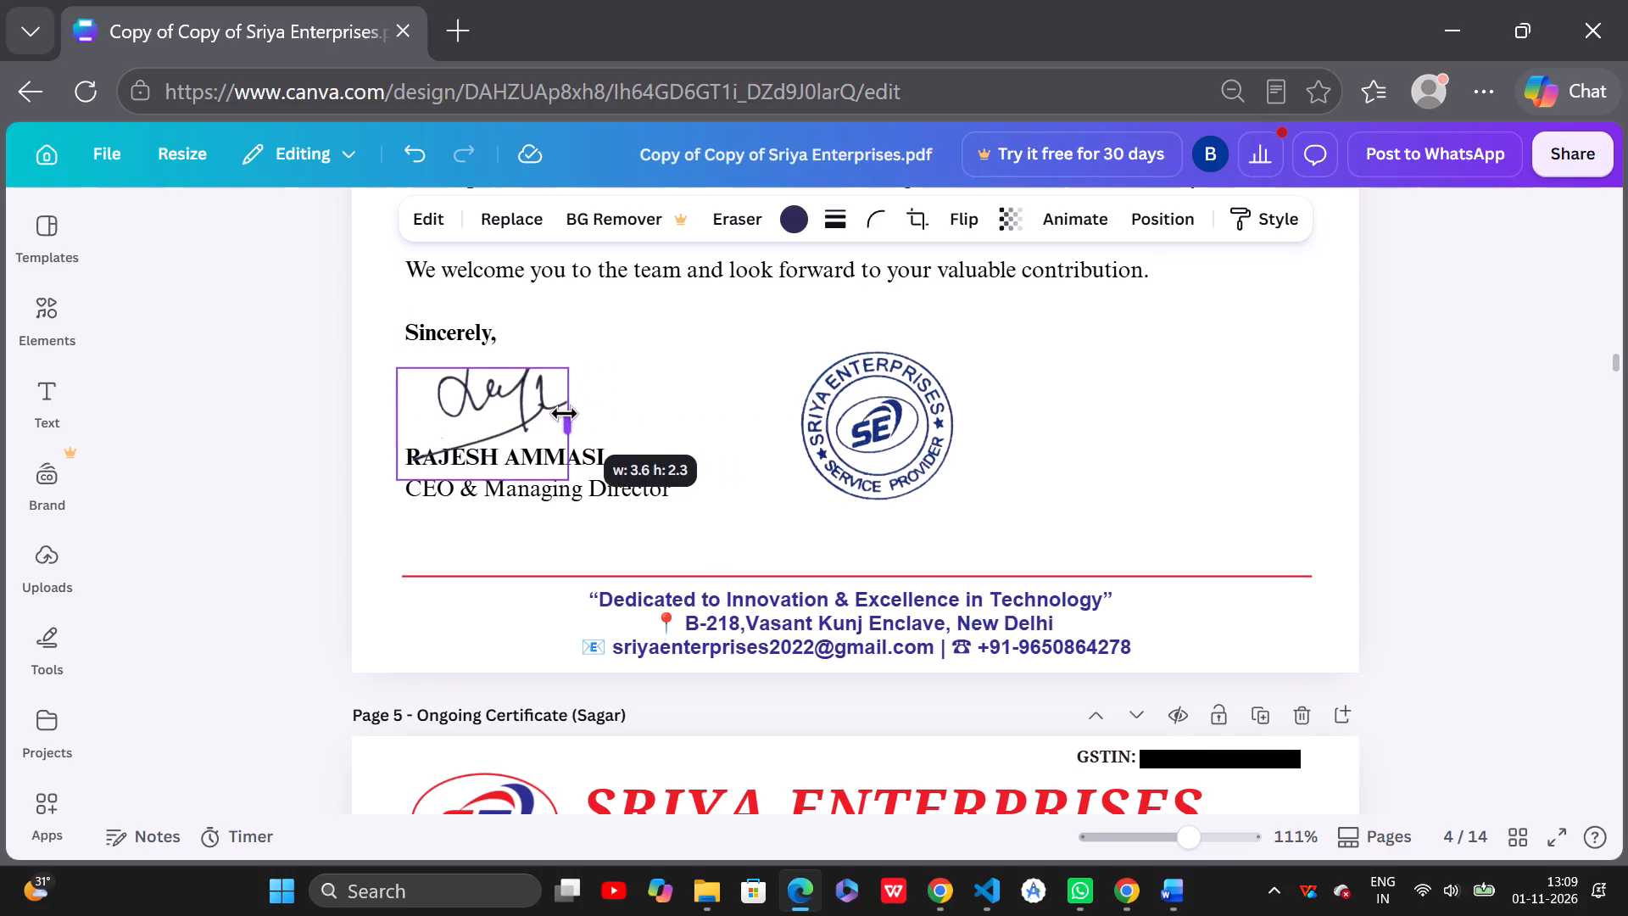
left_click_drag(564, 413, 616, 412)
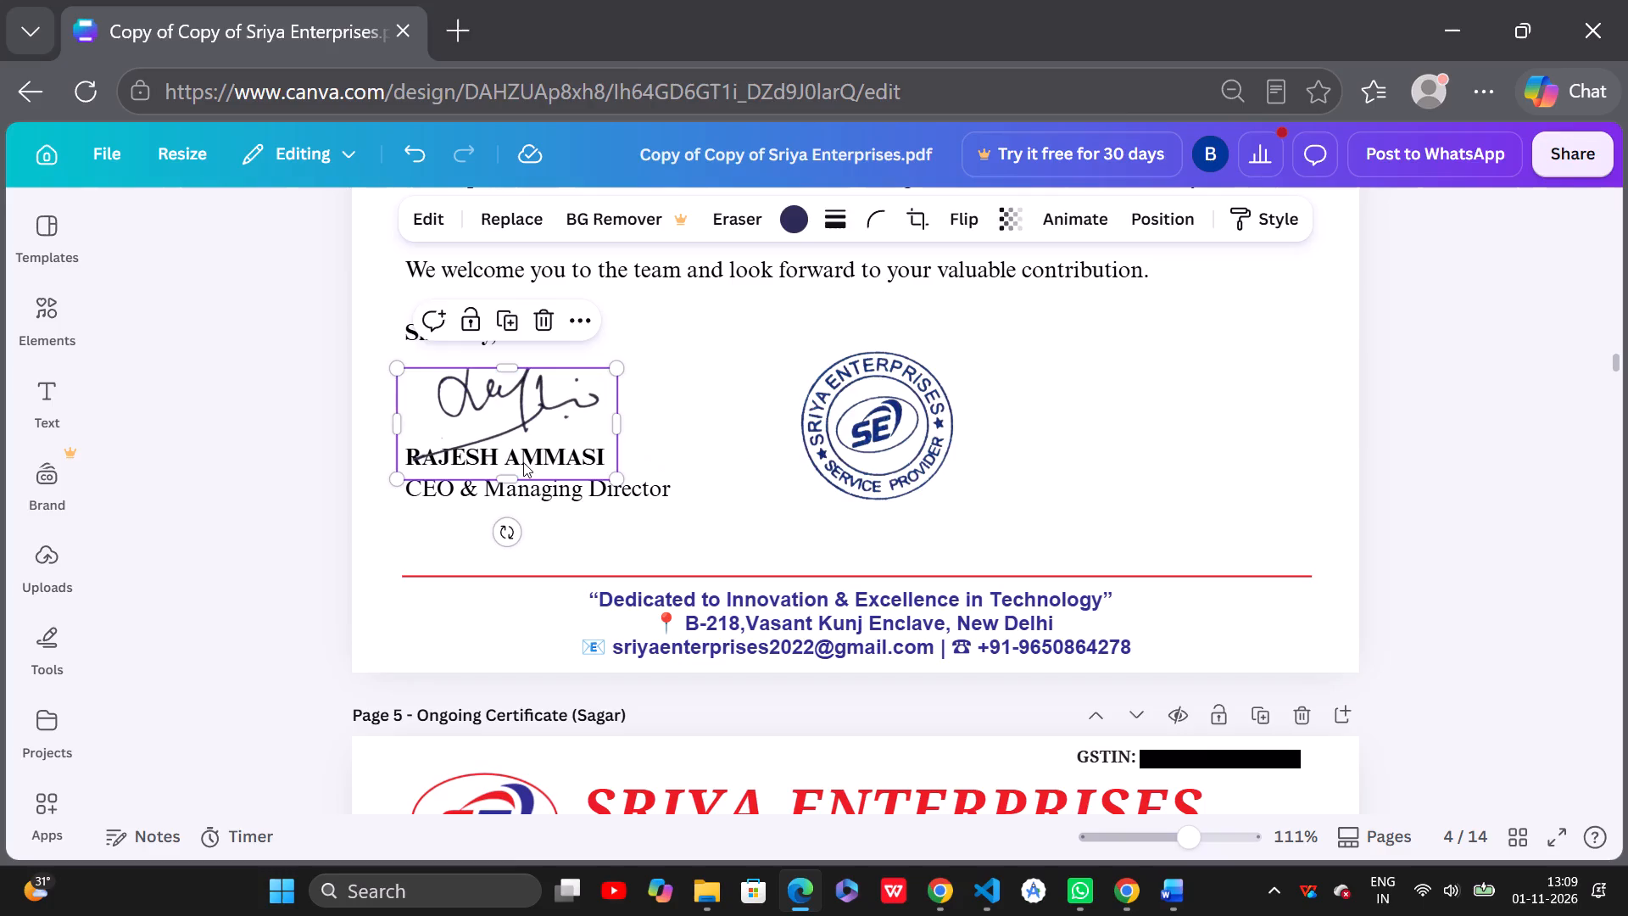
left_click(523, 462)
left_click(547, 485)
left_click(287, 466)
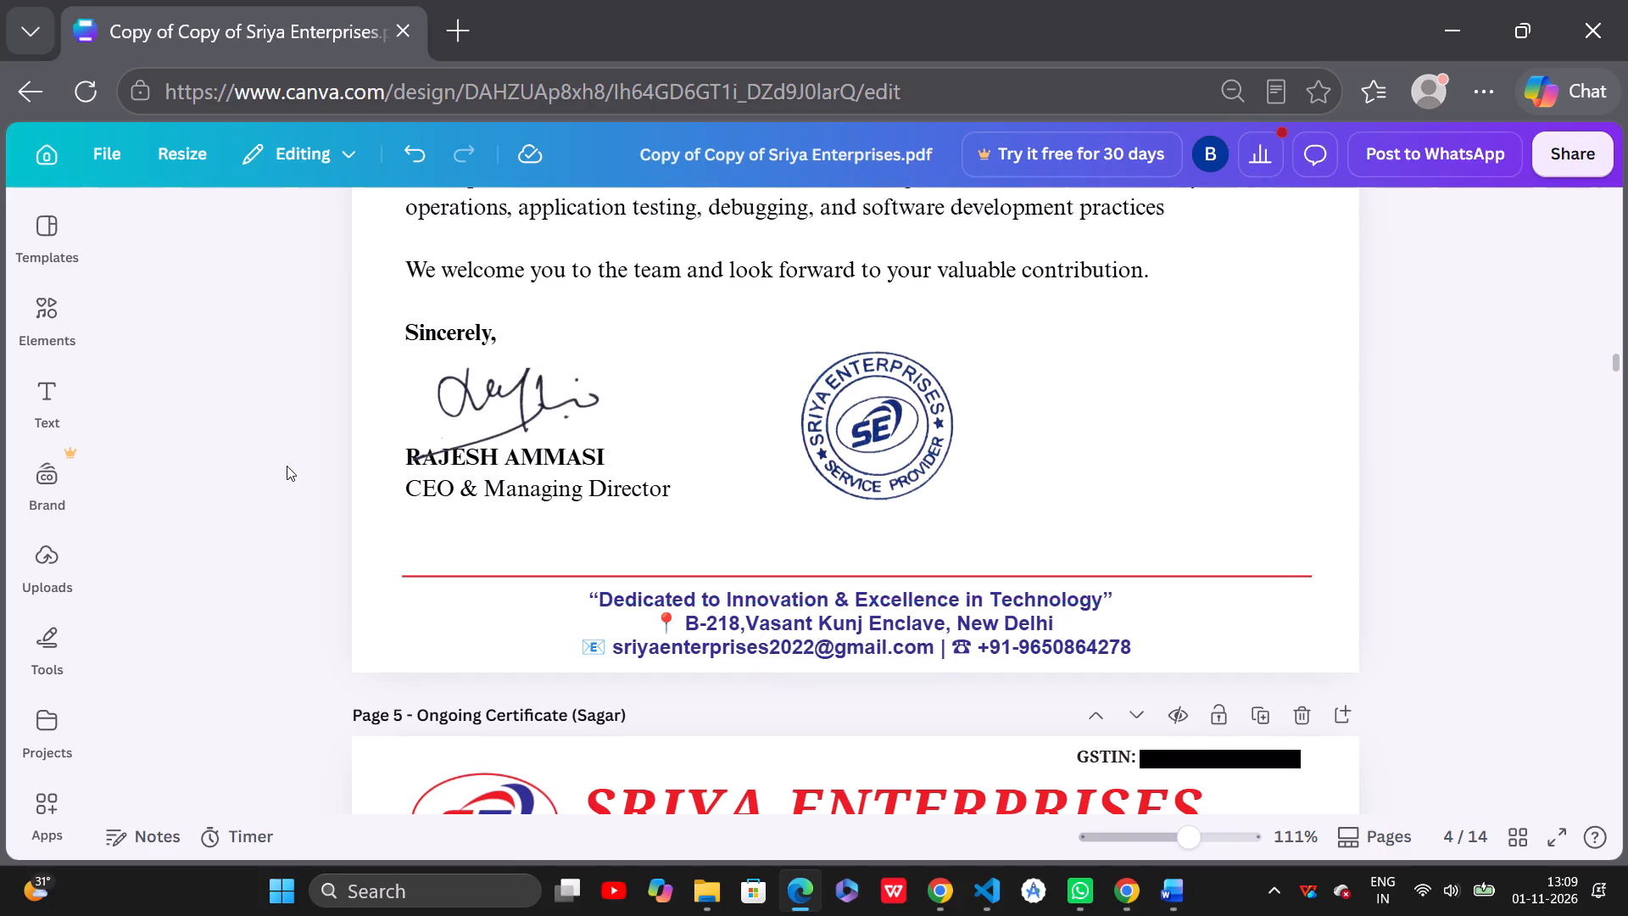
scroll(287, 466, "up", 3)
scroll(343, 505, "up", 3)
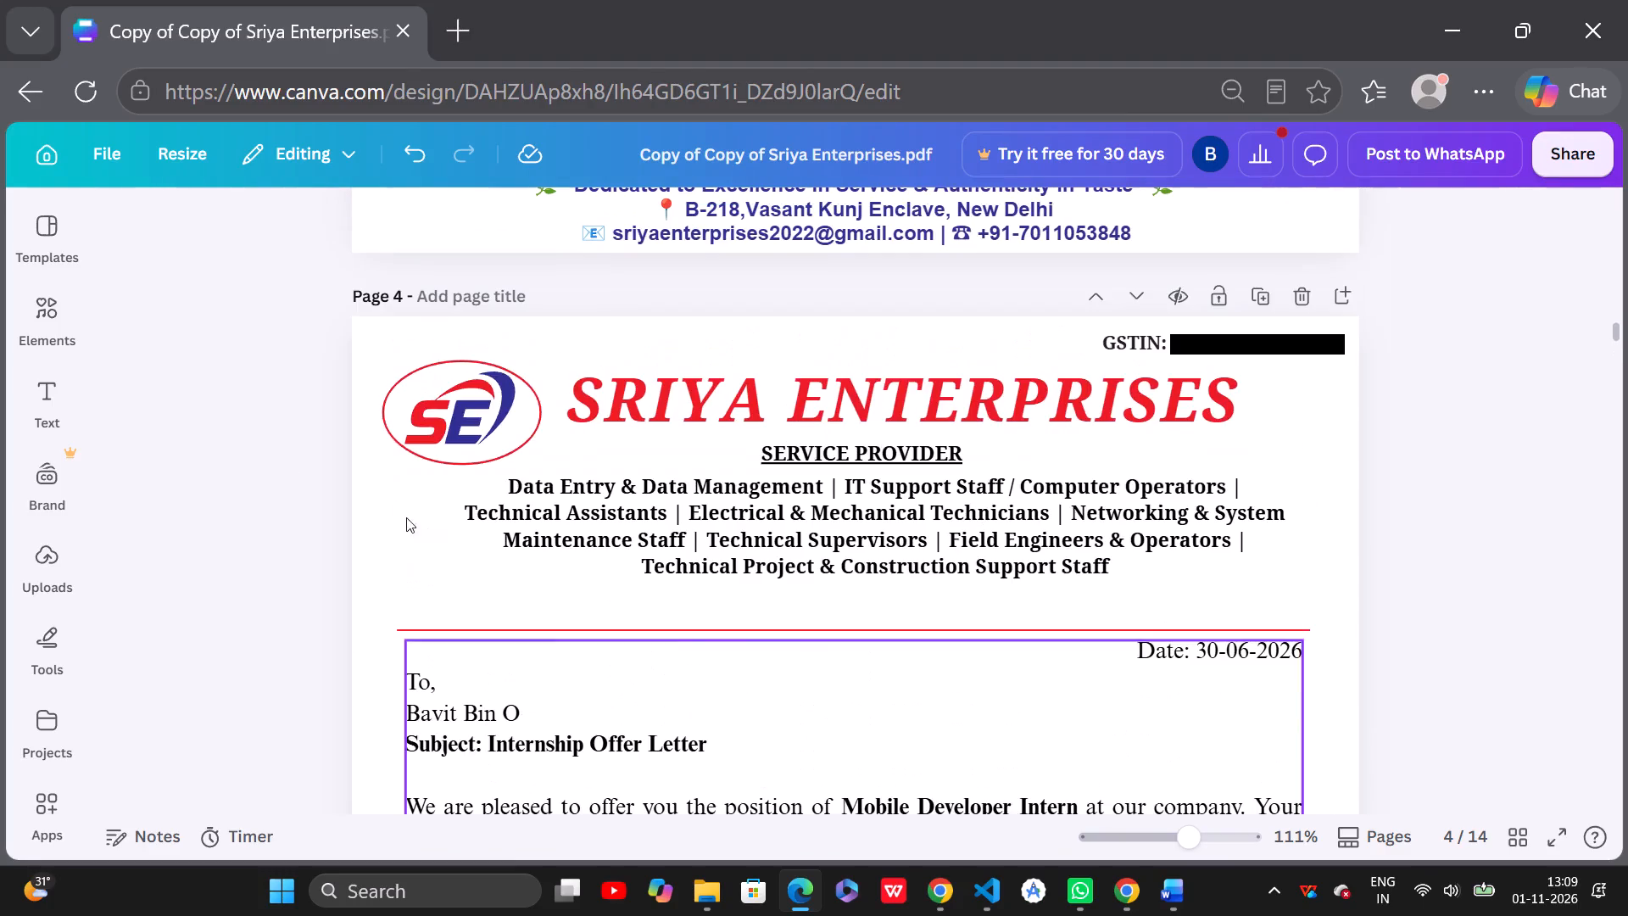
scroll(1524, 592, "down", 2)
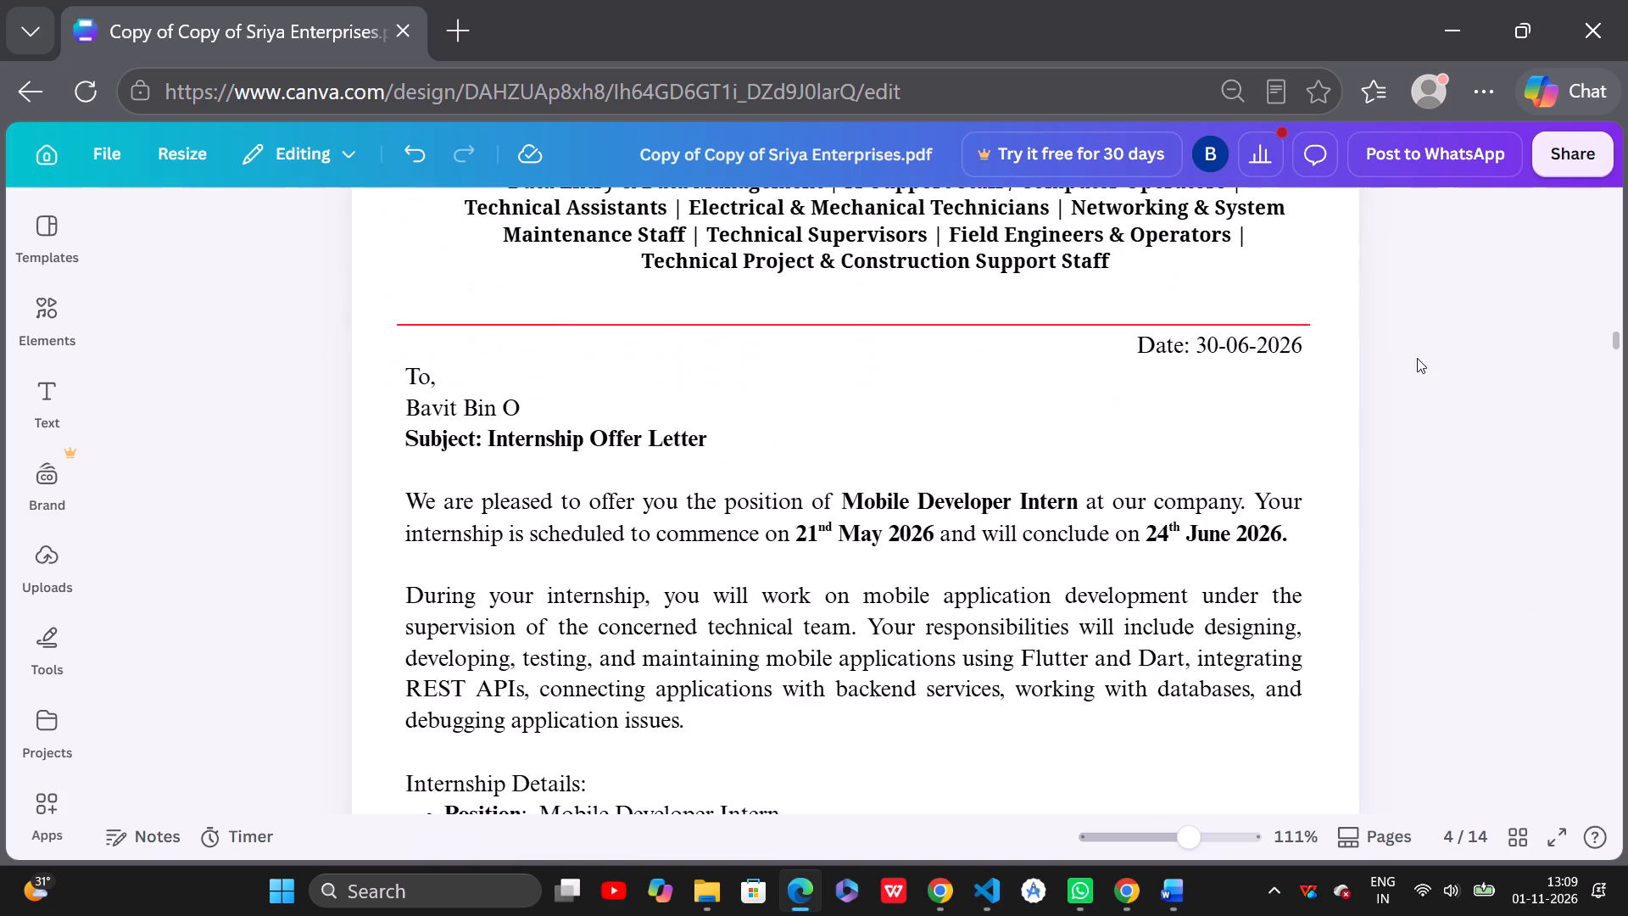
Review the page 4 offer letter from its letterhead to the signature, checking the dates, responsibilities and internship details.
scroll(1463, 513, "up", 1)
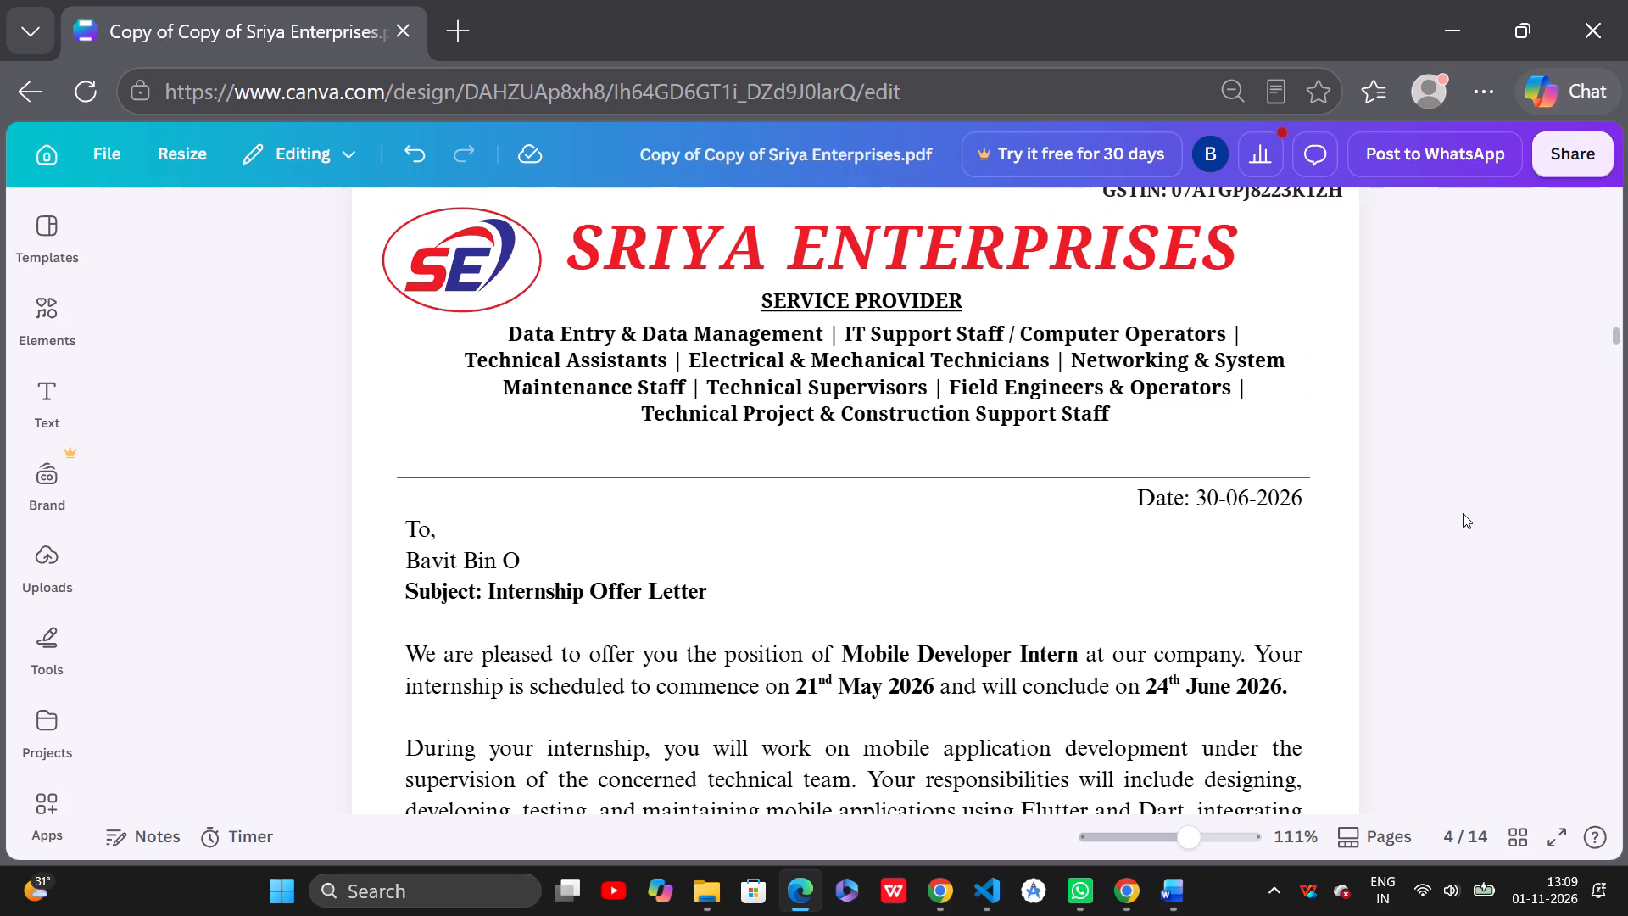
scroll(1463, 513, "down", 2)
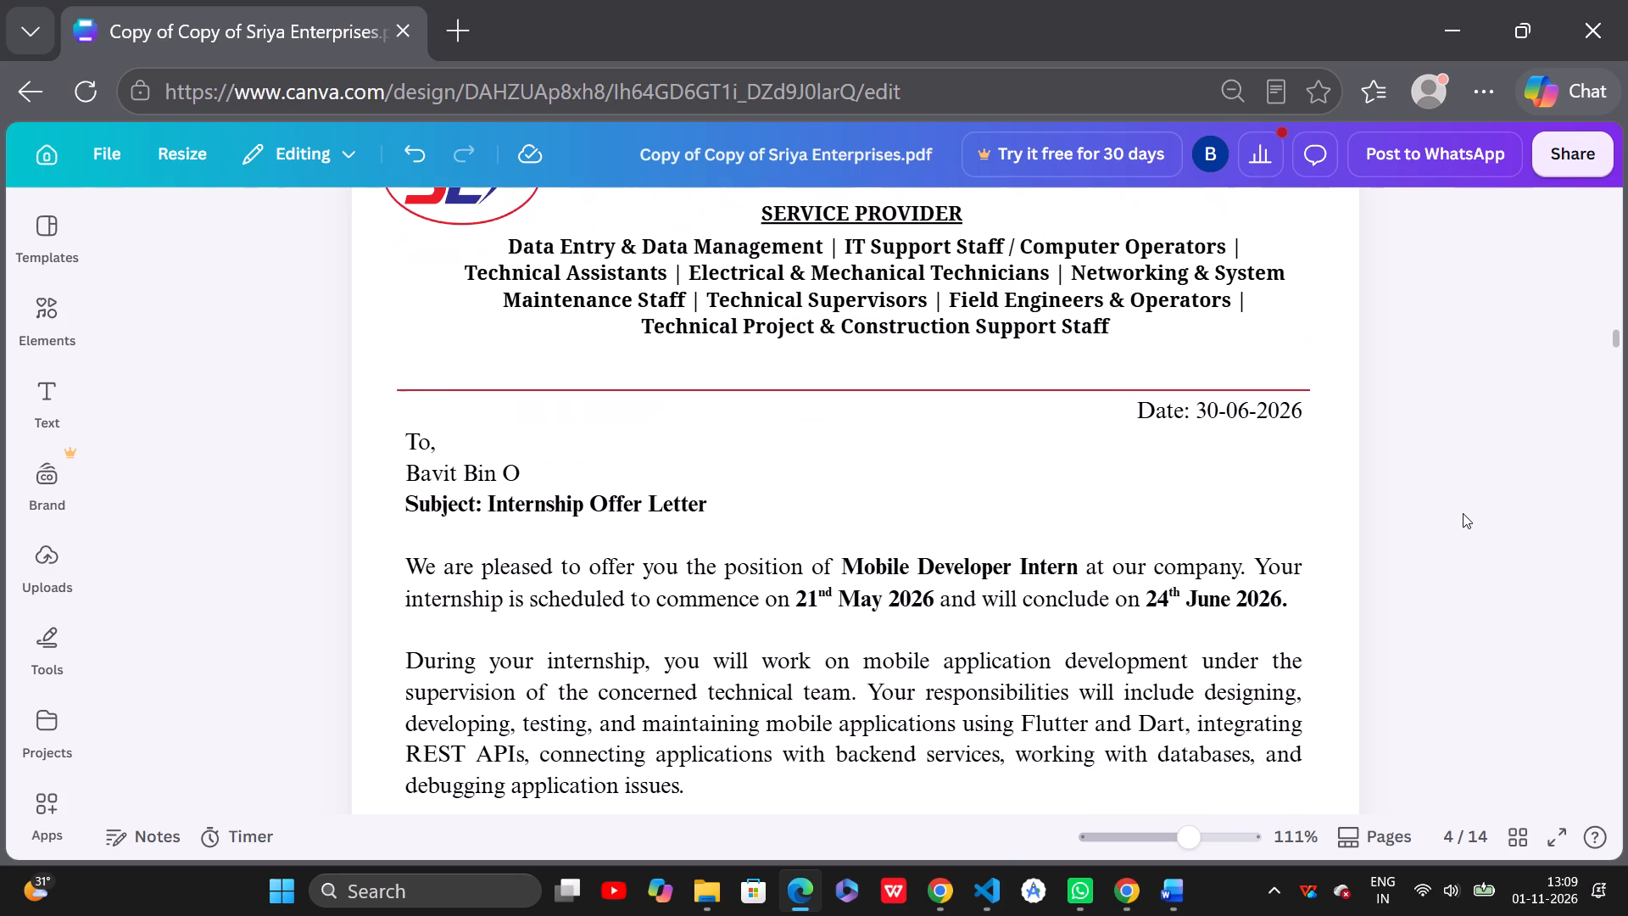
scroll(1463, 513, "down", 1)
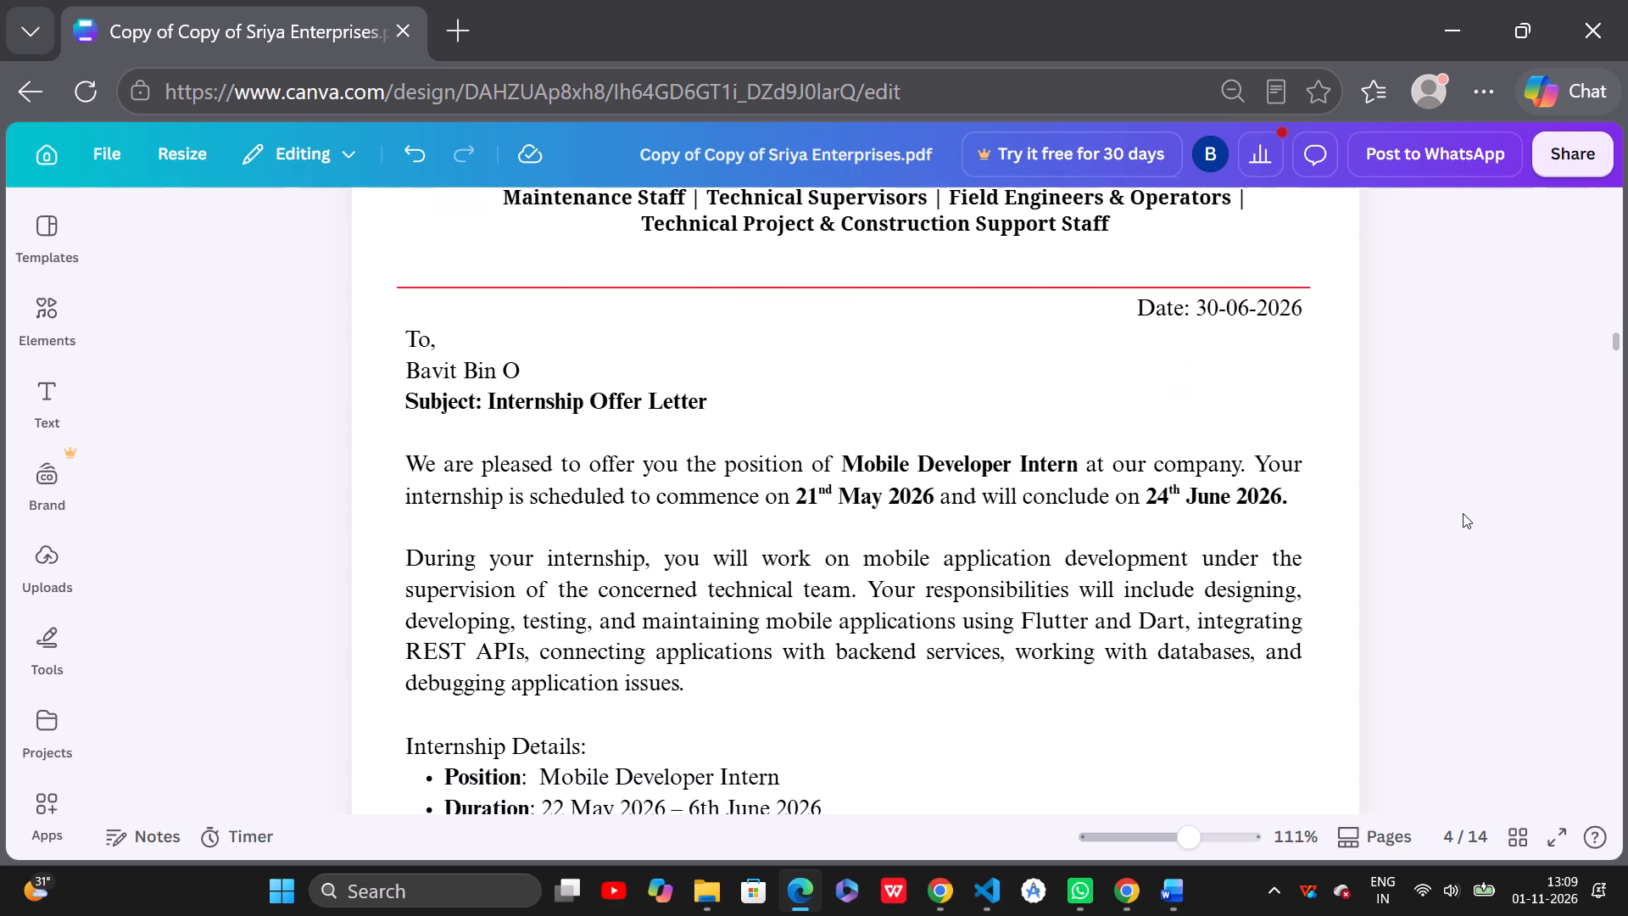
scroll(1463, 513, "down", 1)
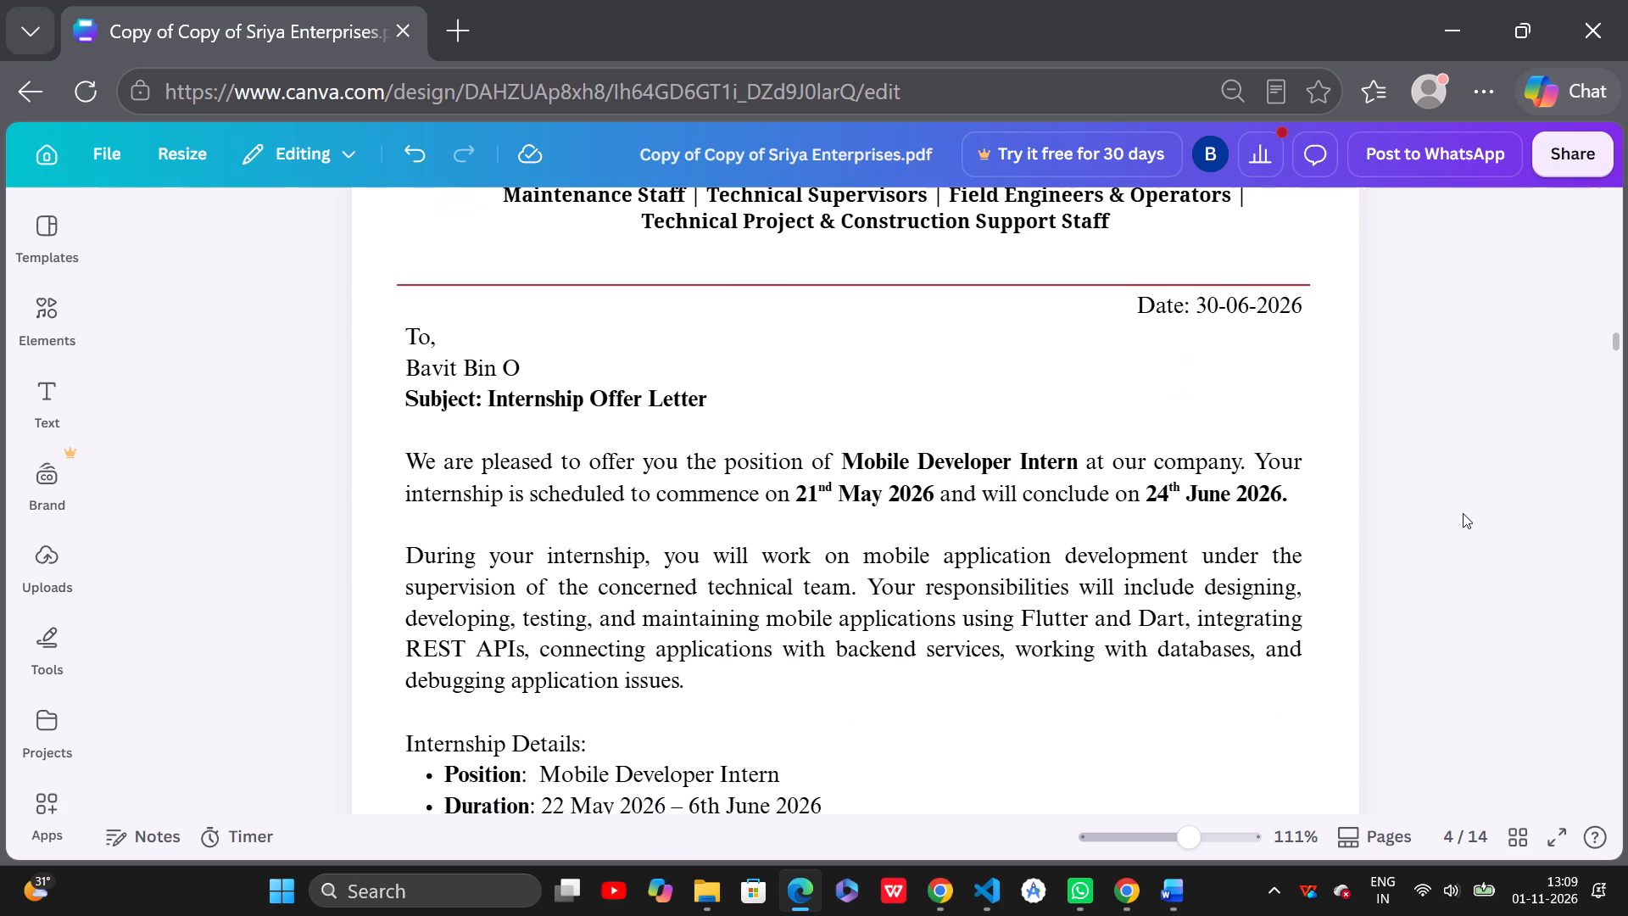
scroll(1463, 513, "down", 3)
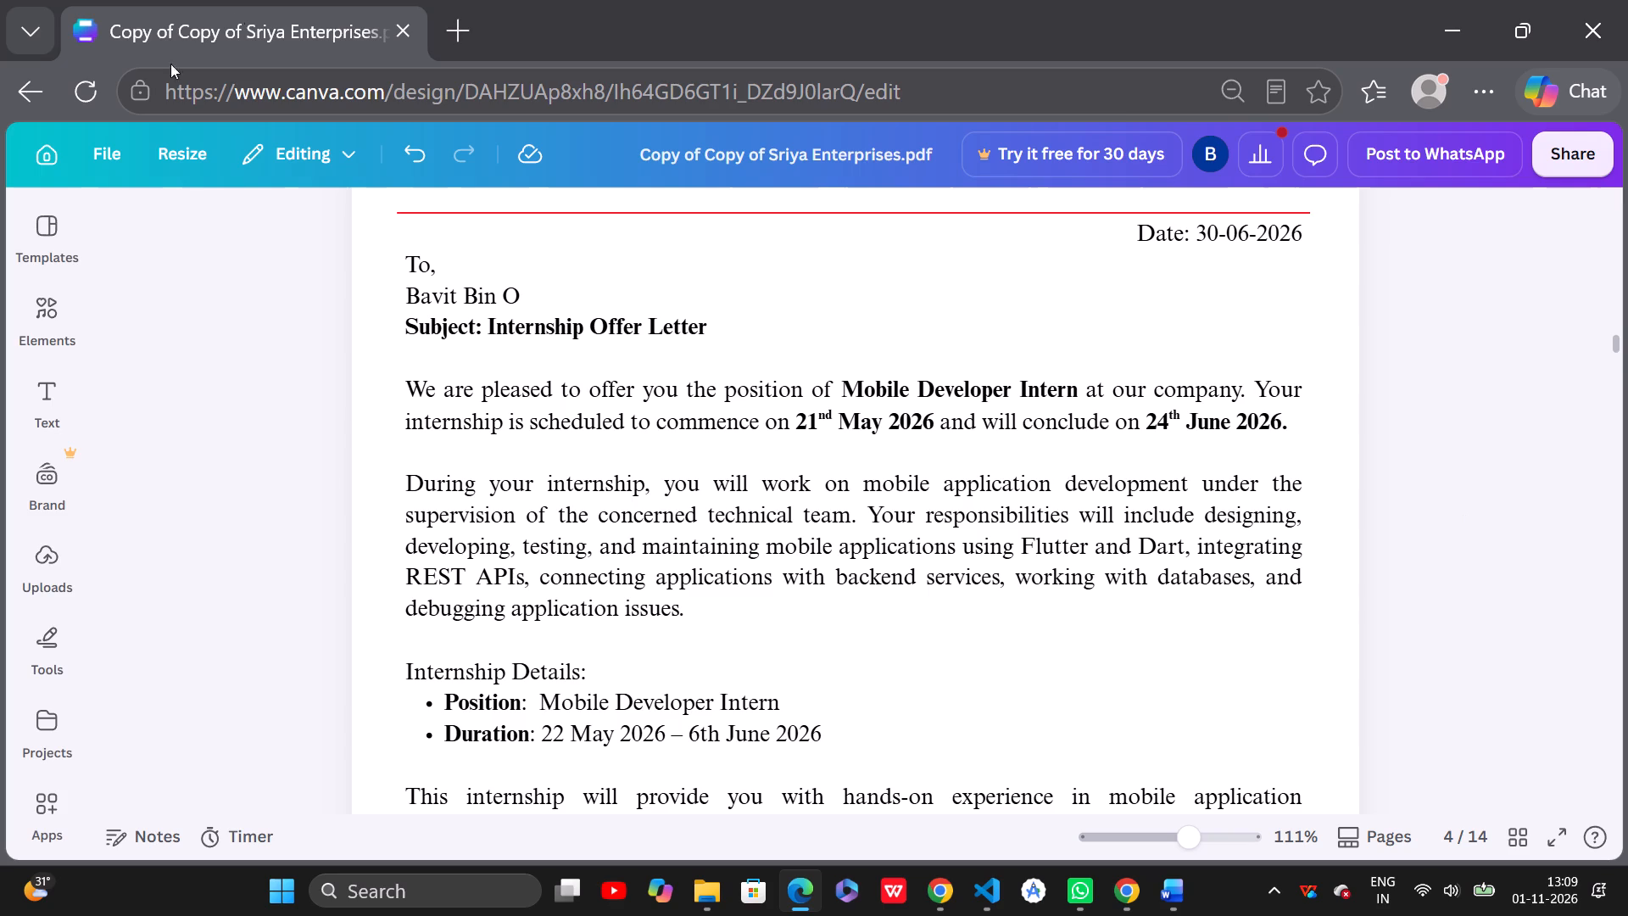
scroll(604, 572, "down", 1)
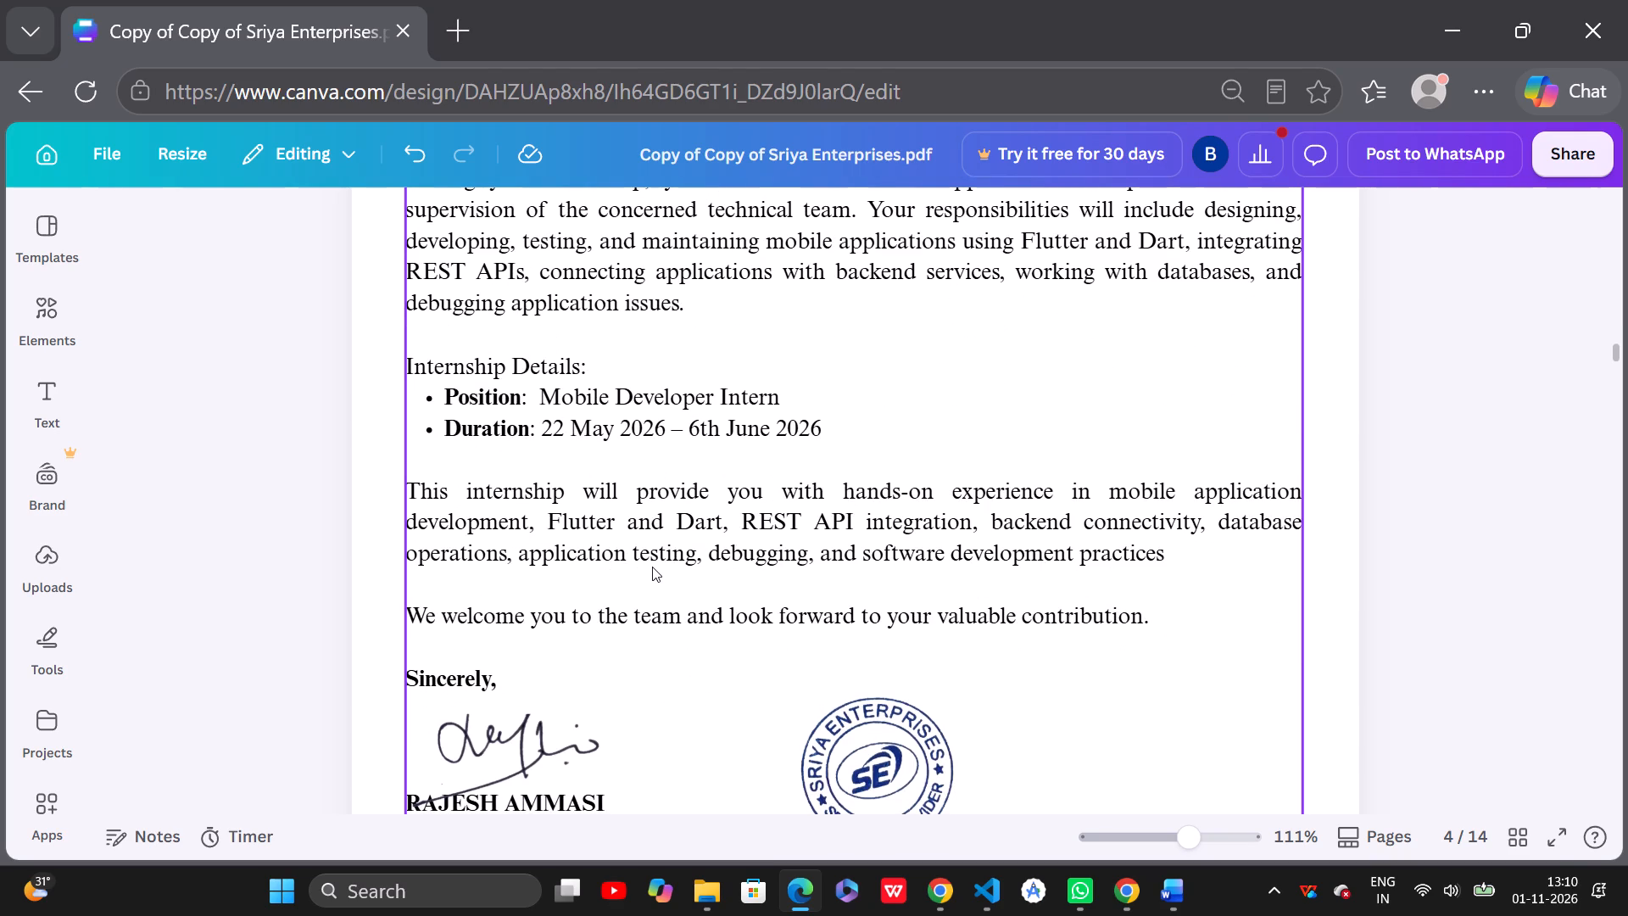
left_click(1455, 533)
scroll(936, 549, "up", 2)
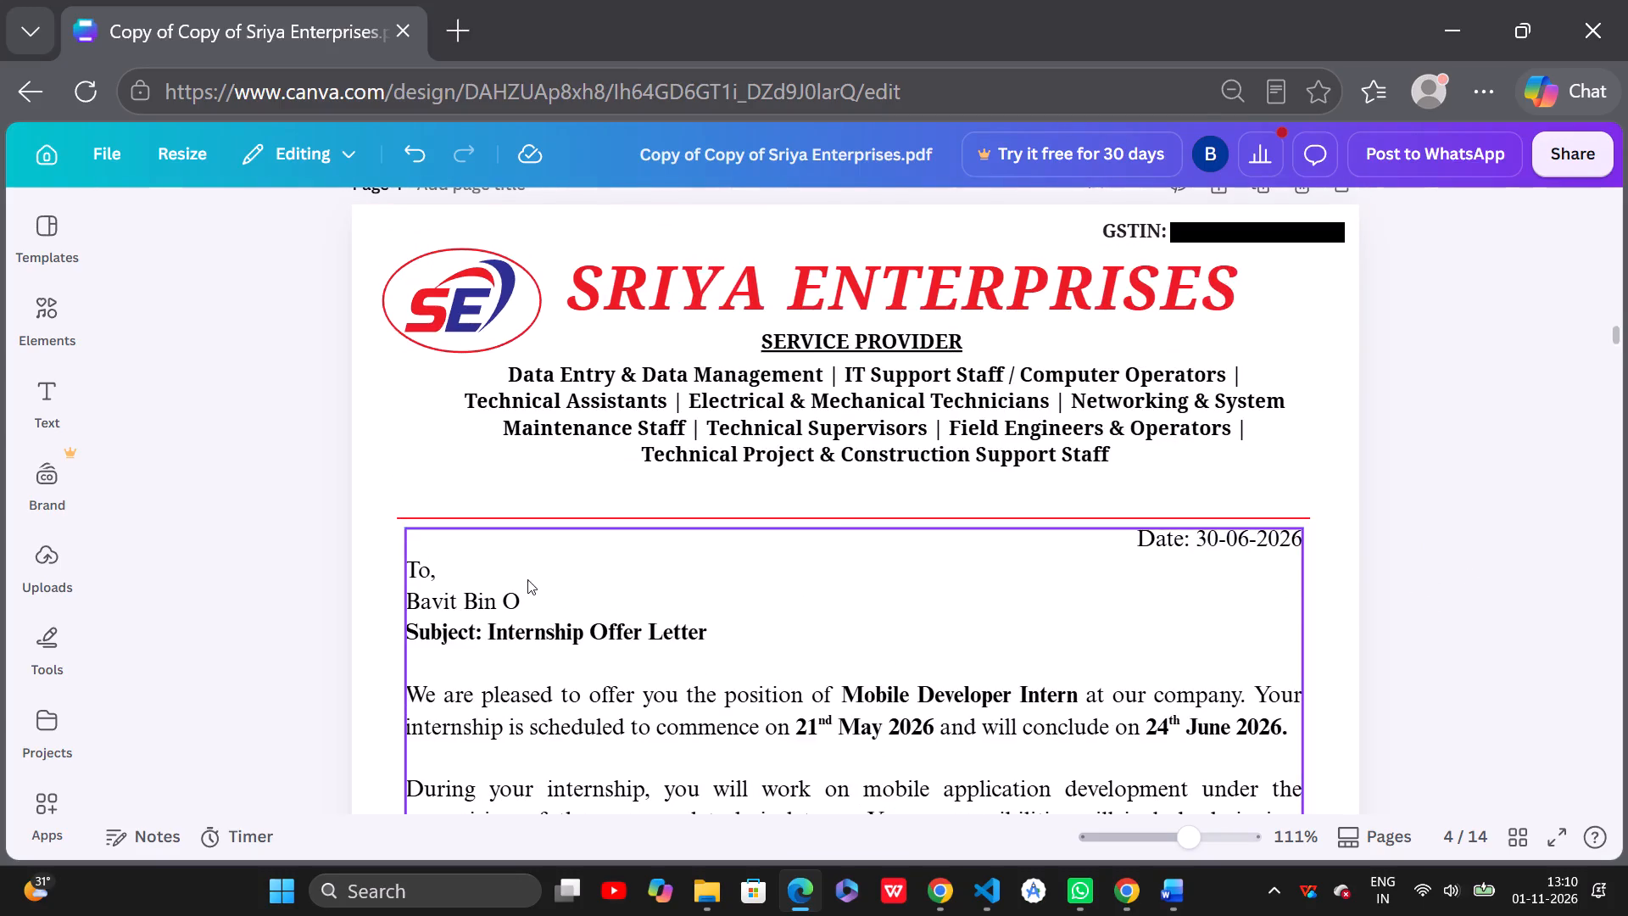
scroll(527, 579, "down", 1)
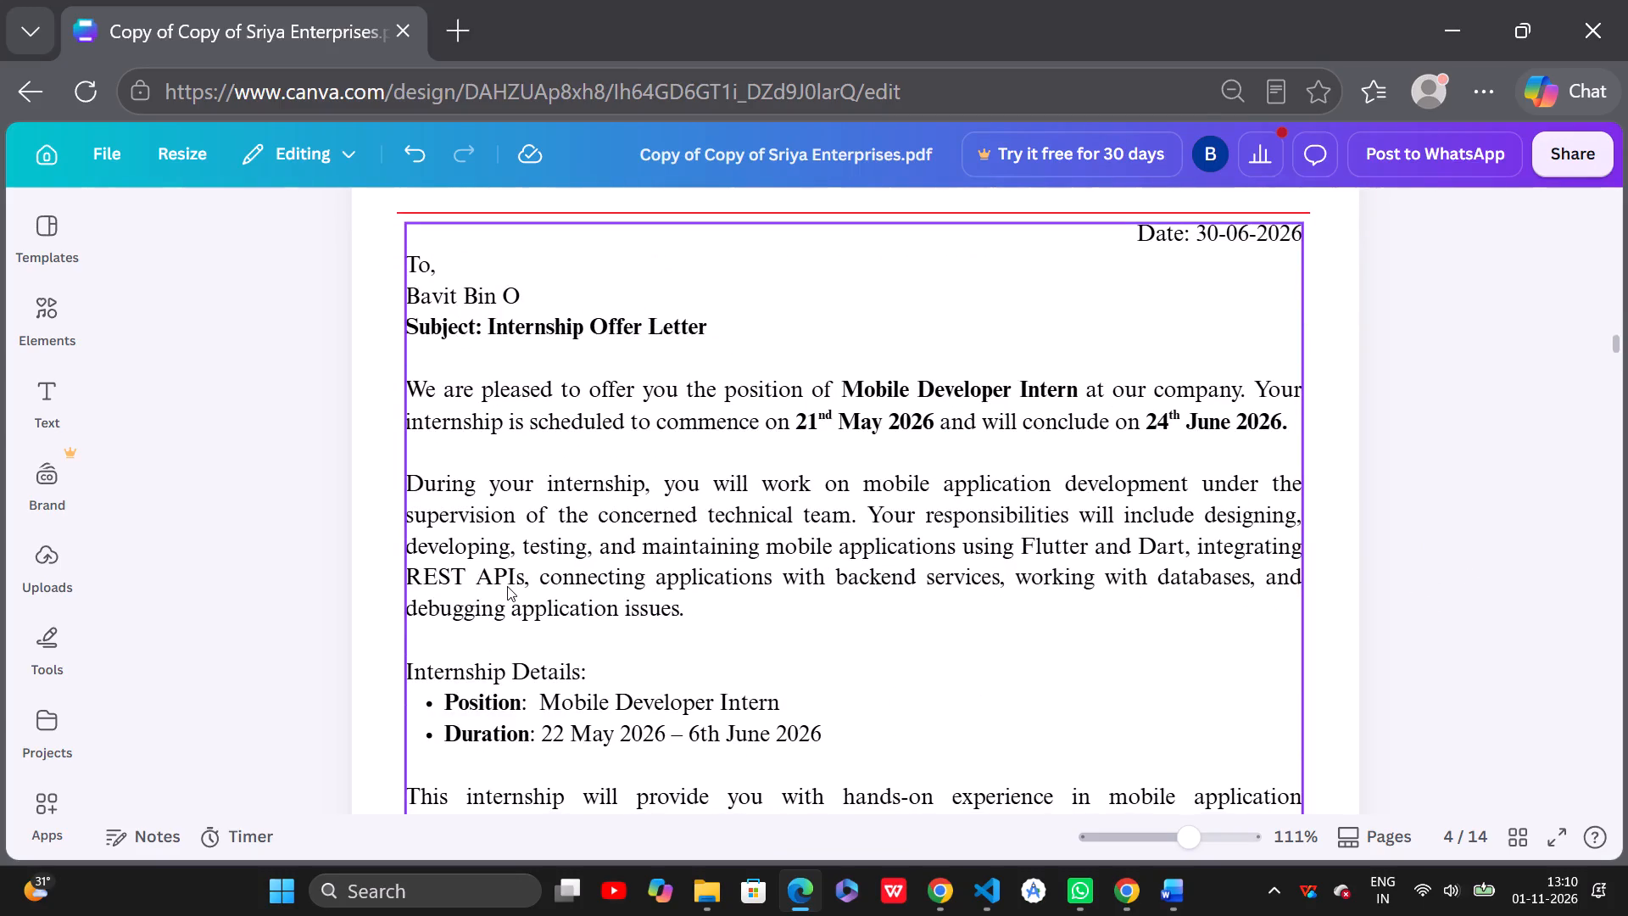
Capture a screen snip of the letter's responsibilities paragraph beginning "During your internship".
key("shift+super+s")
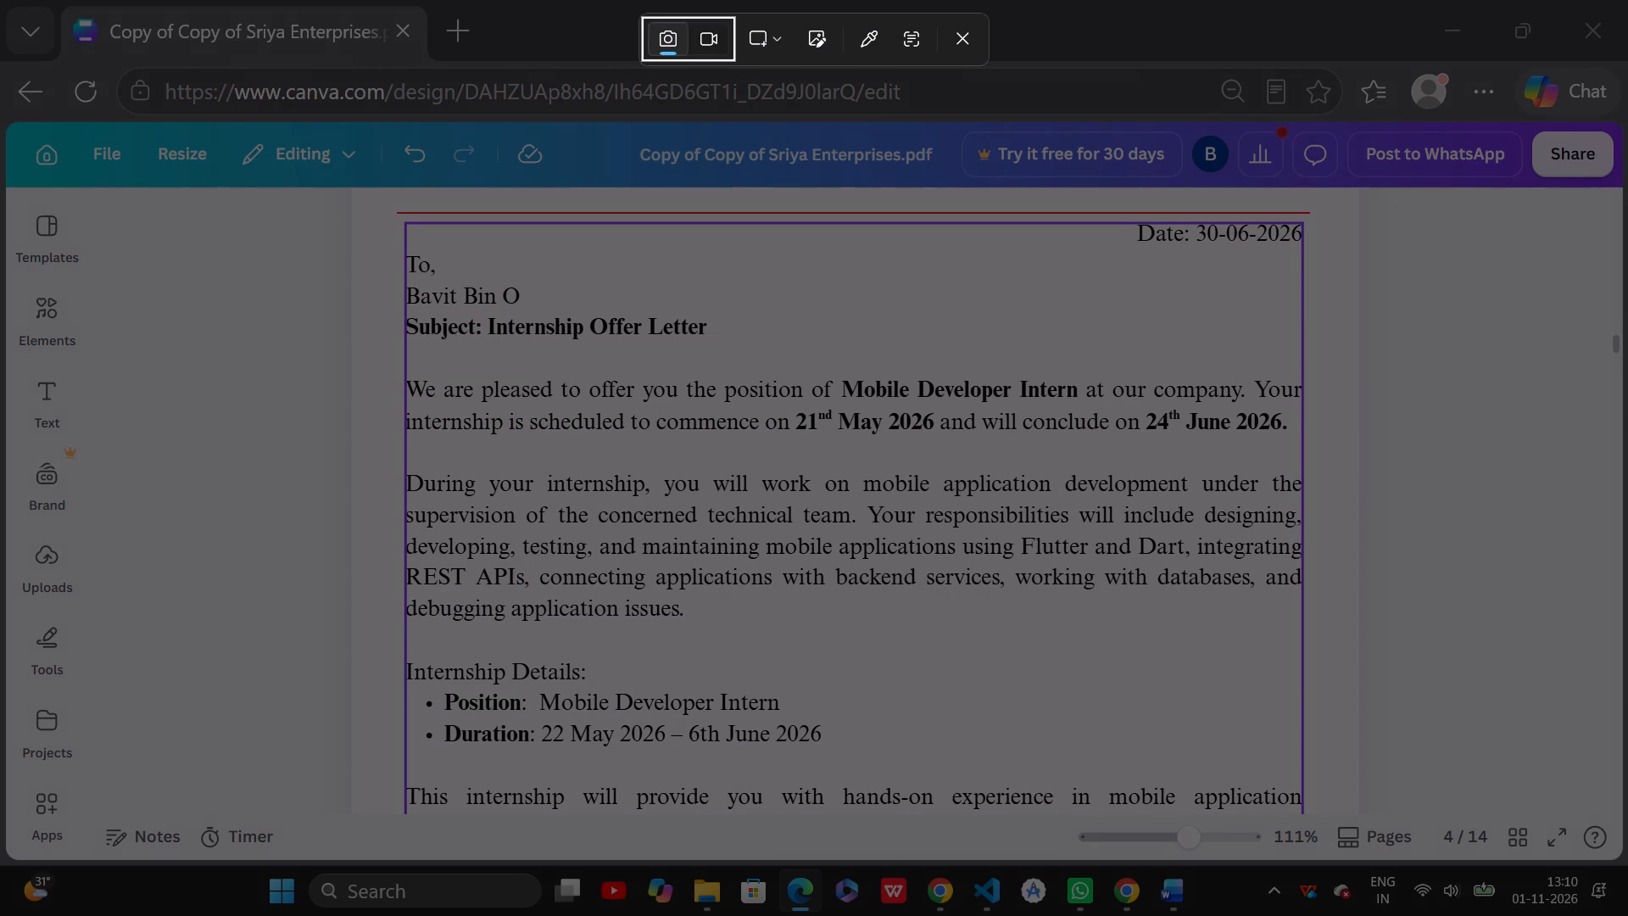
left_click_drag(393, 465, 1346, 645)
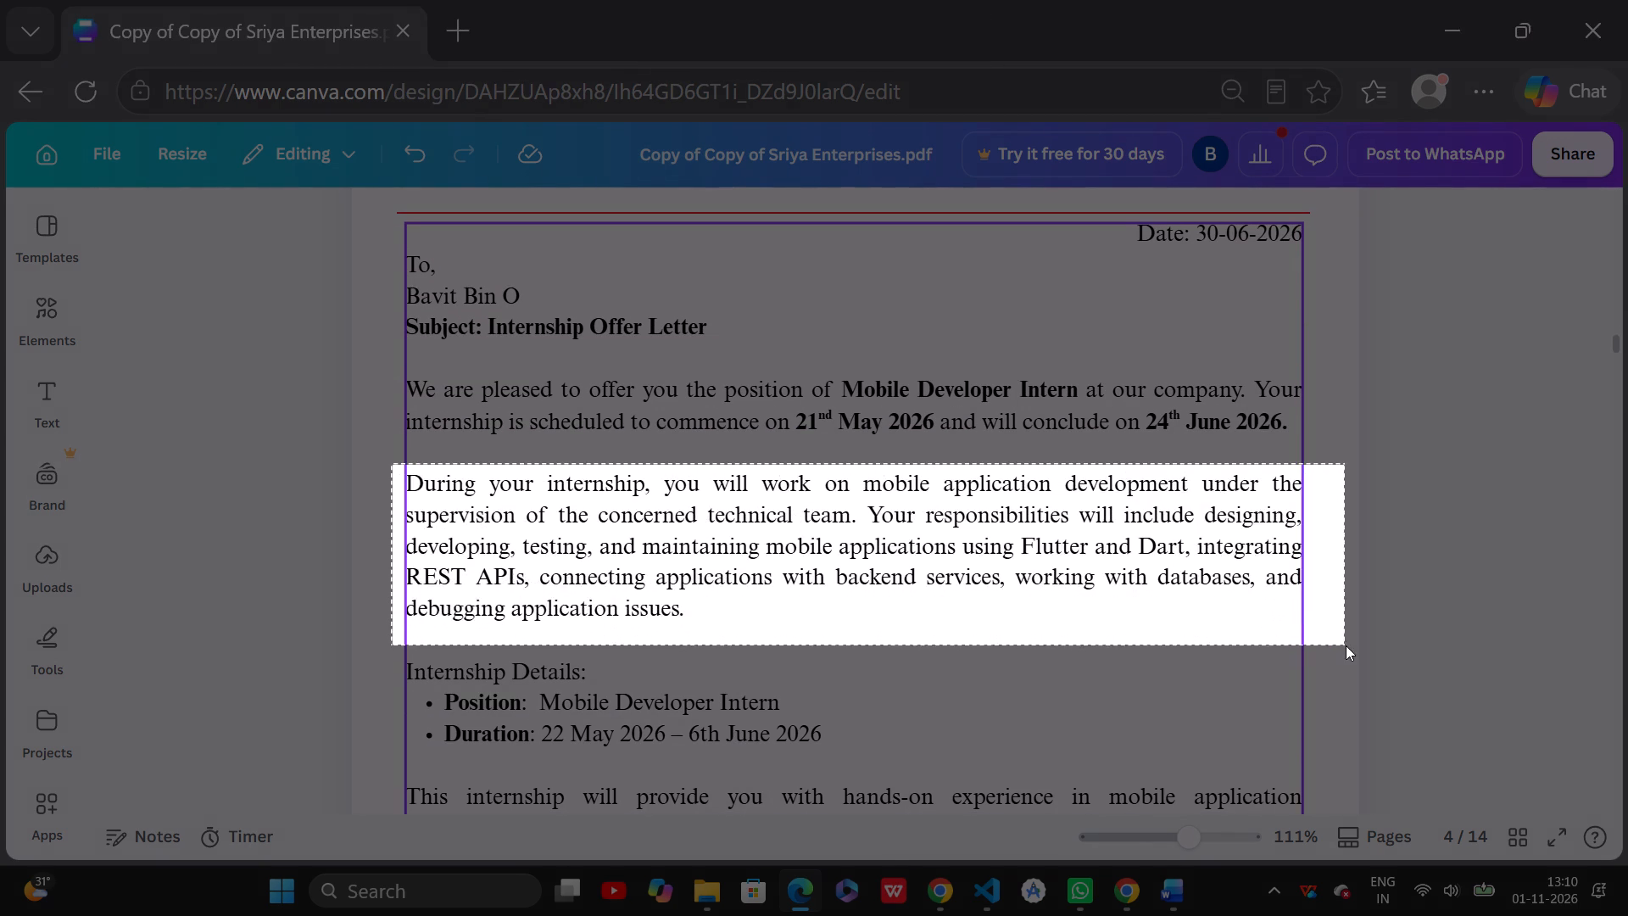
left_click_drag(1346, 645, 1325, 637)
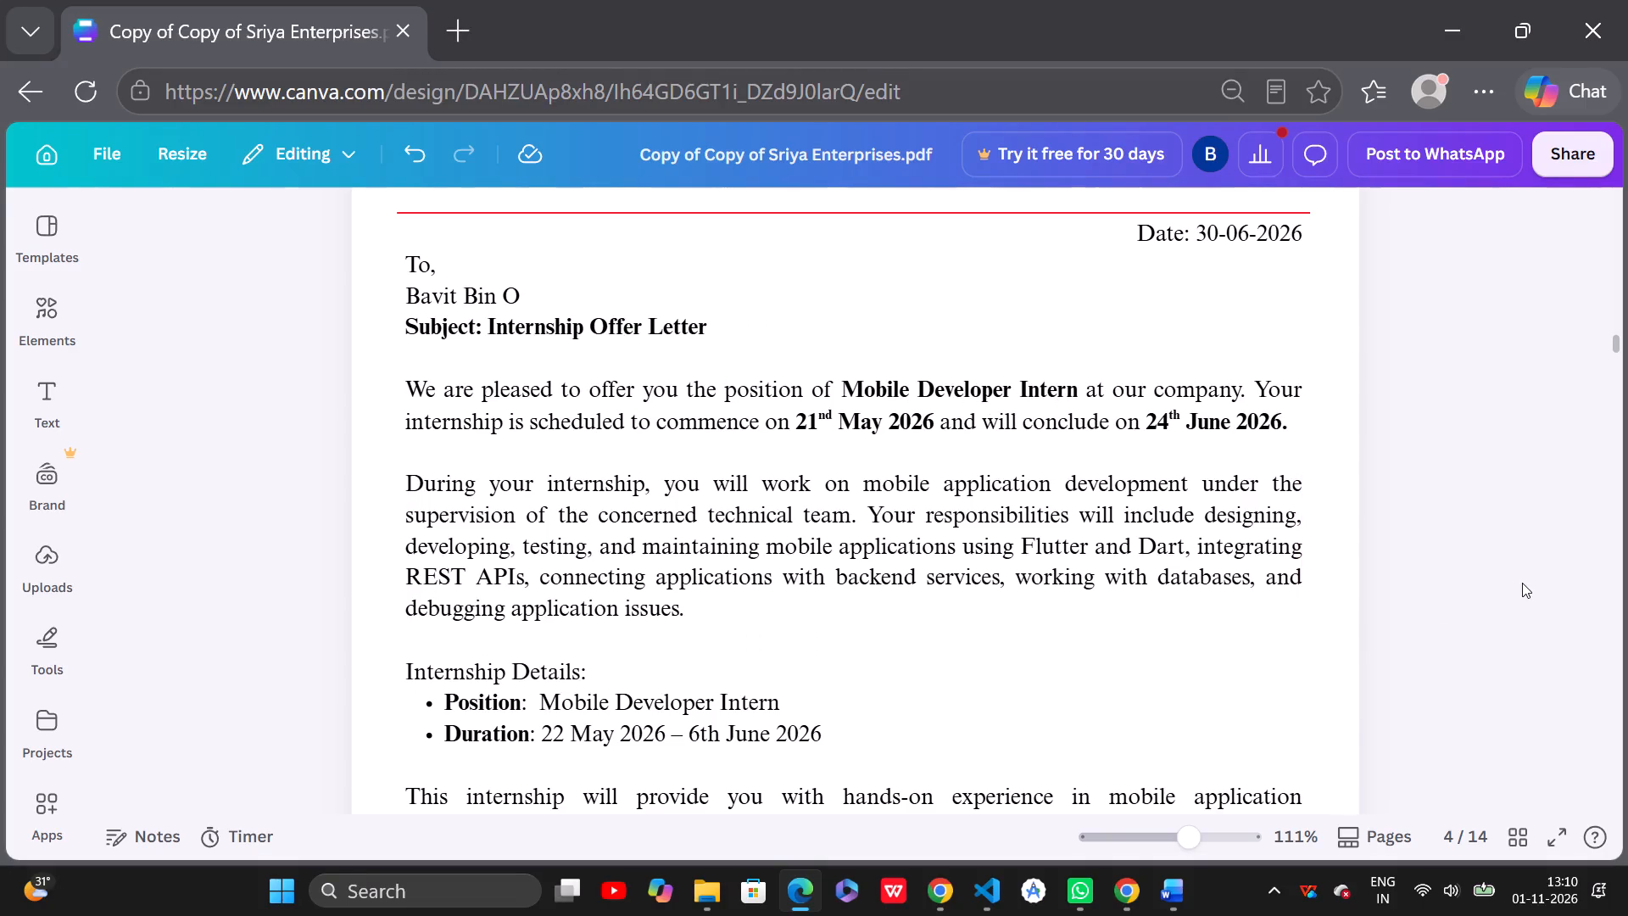
Capture a screen snip of the letter's full body text, from "We are pleased to offer you" through "your valuable contribution".
scroll(1522, 583, "down", 1)
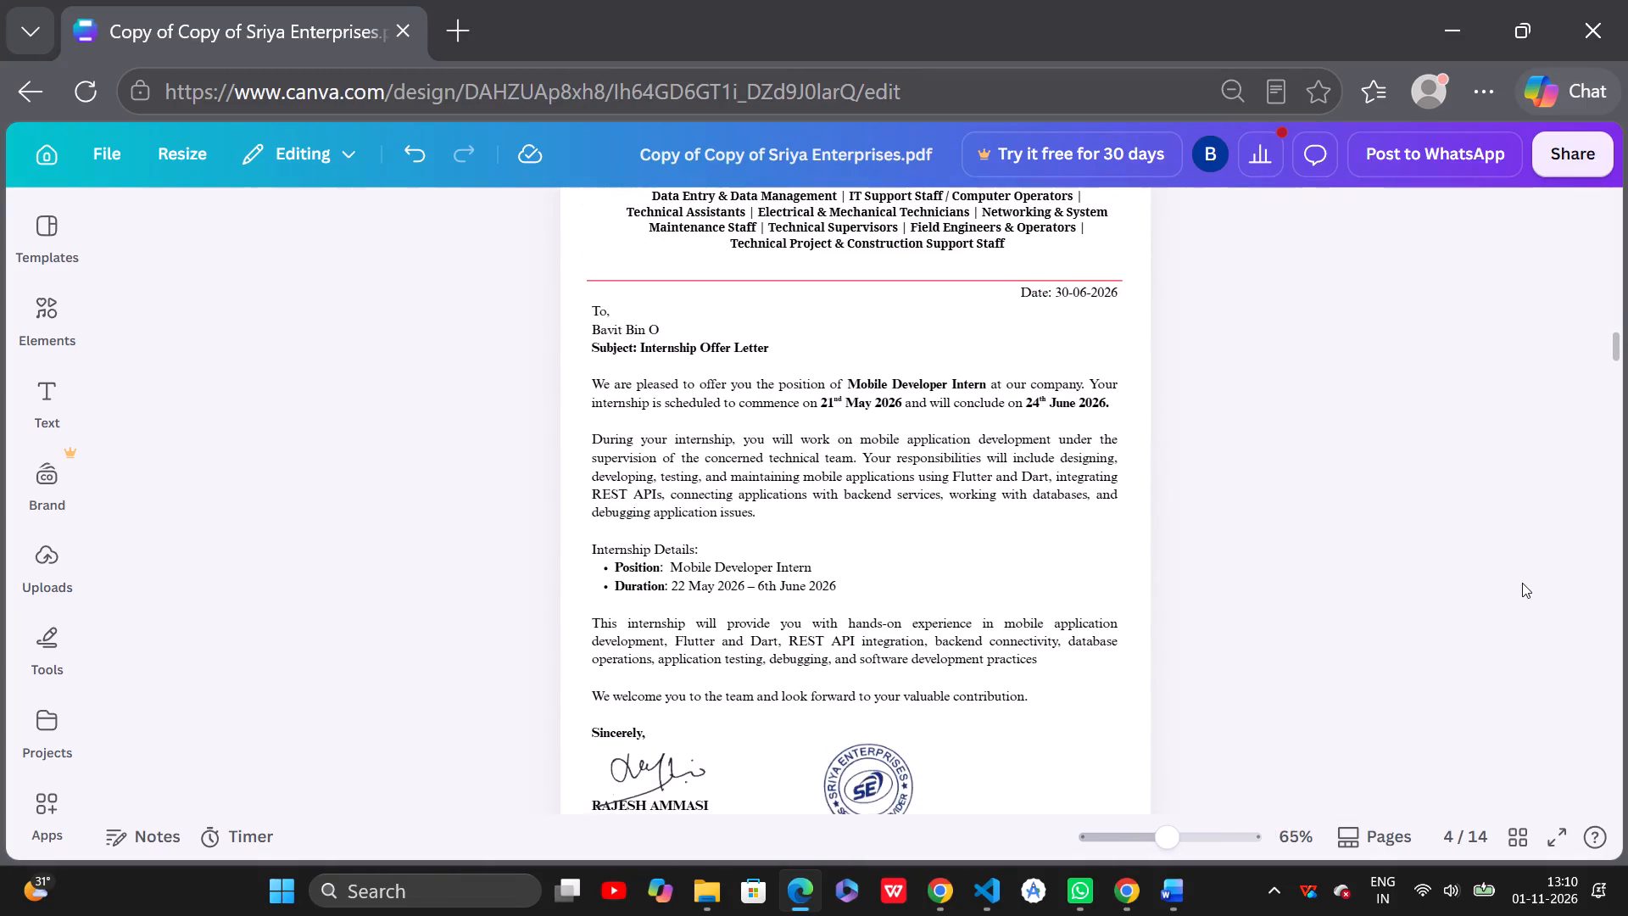
scroll(1522, 583, "down", 1)
key("shift+super+s")
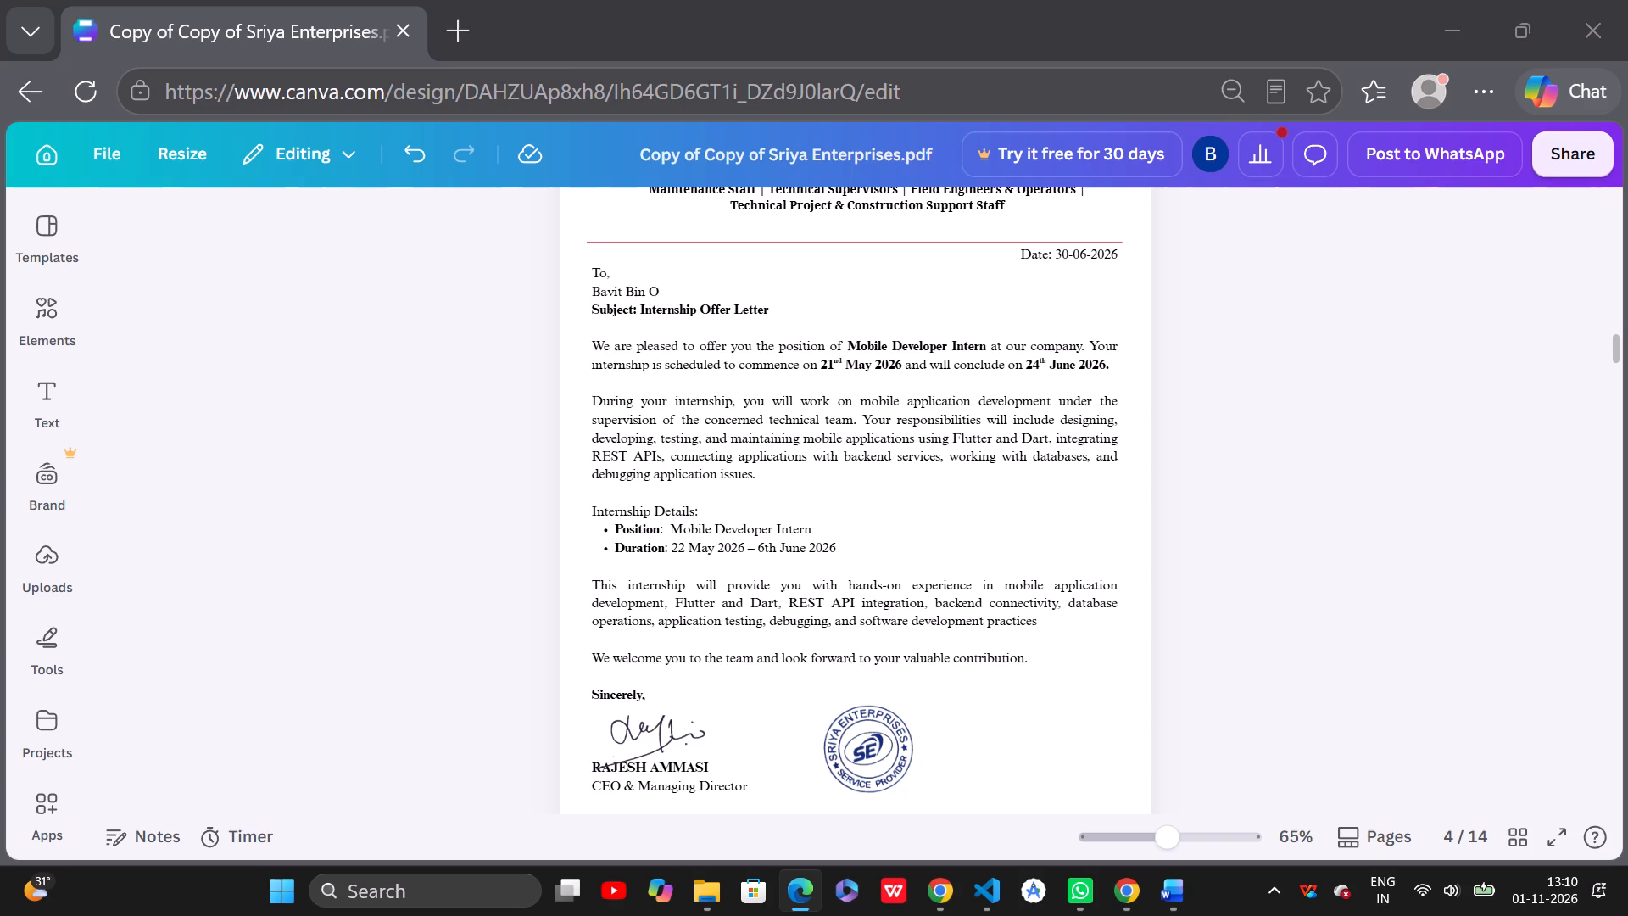
left_click_drag(584, 333, 699, 411)
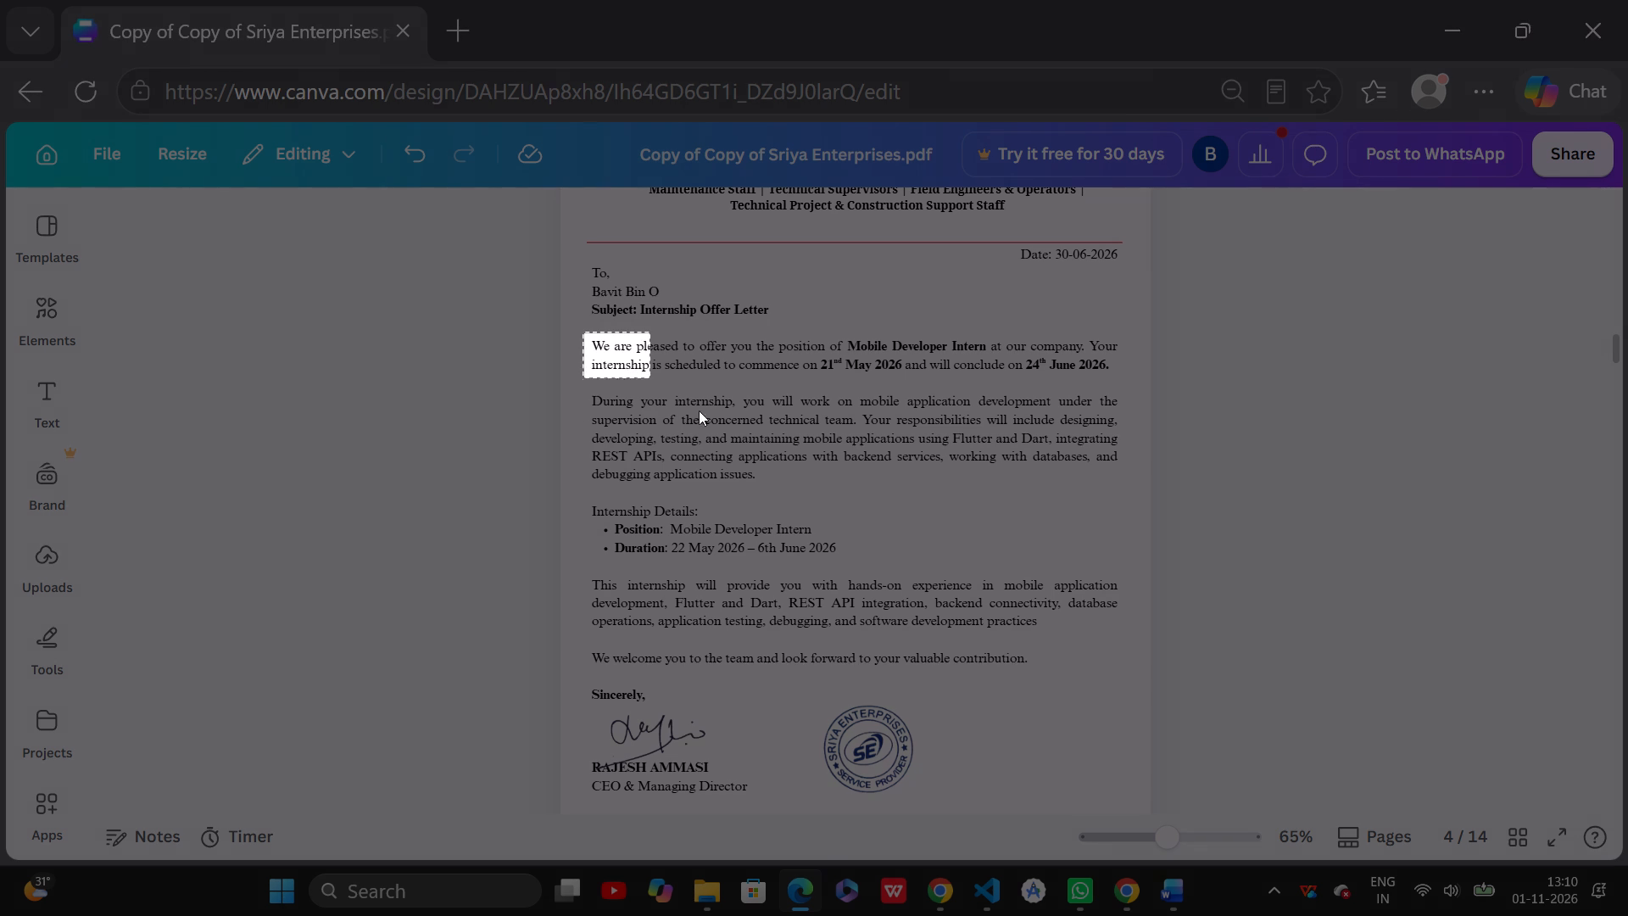
left_click_drag(699, 411, 1127, 683)
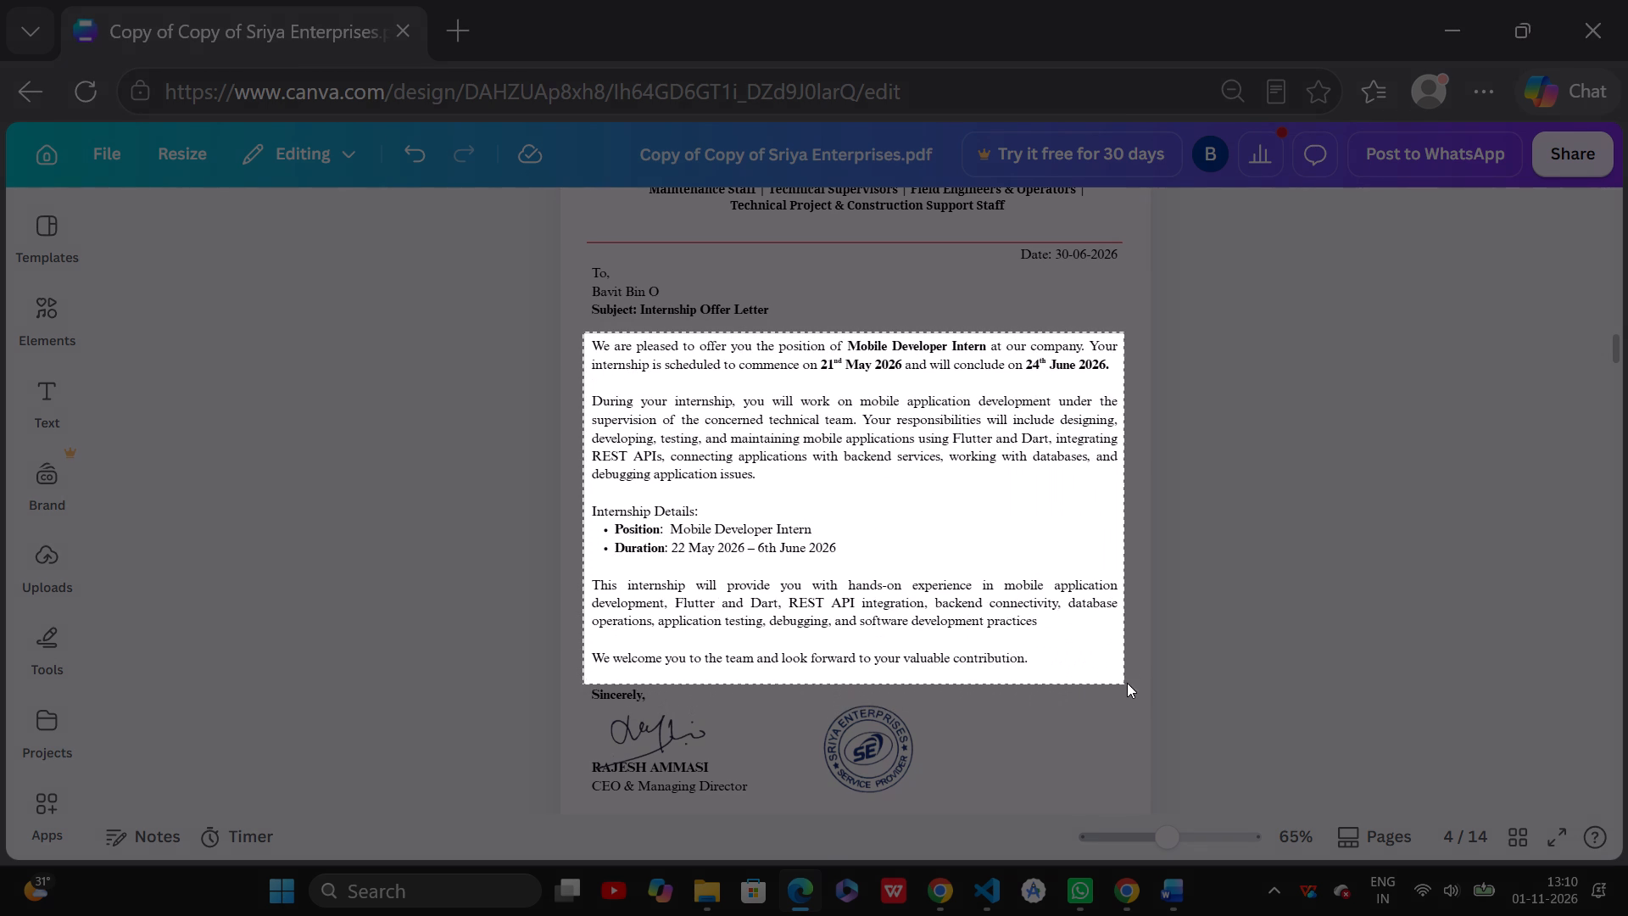
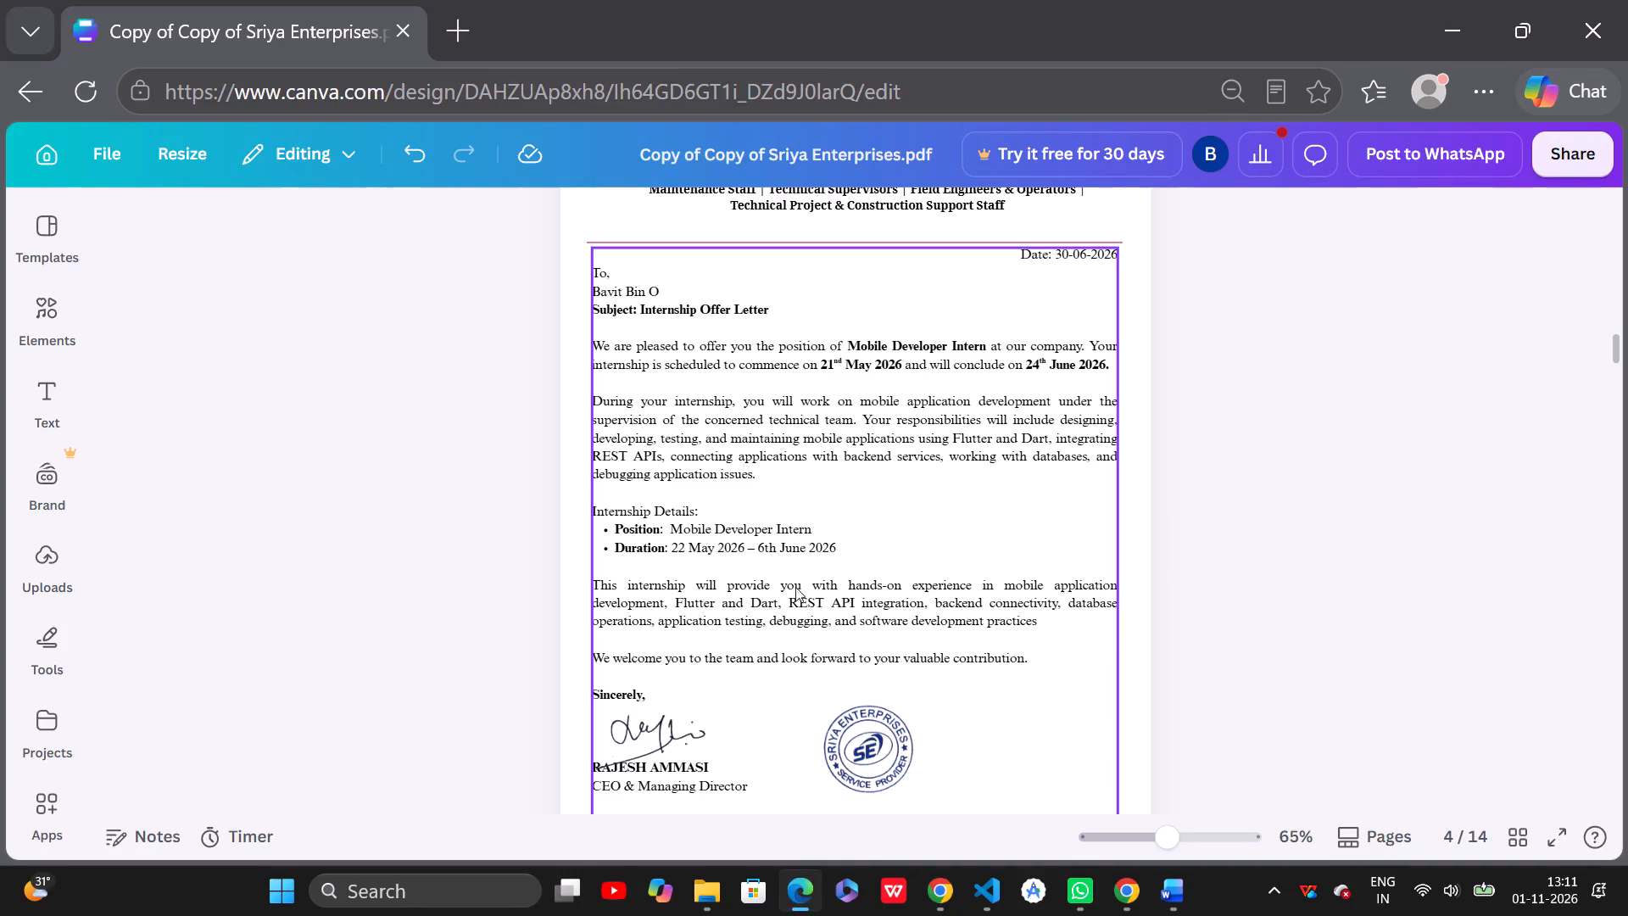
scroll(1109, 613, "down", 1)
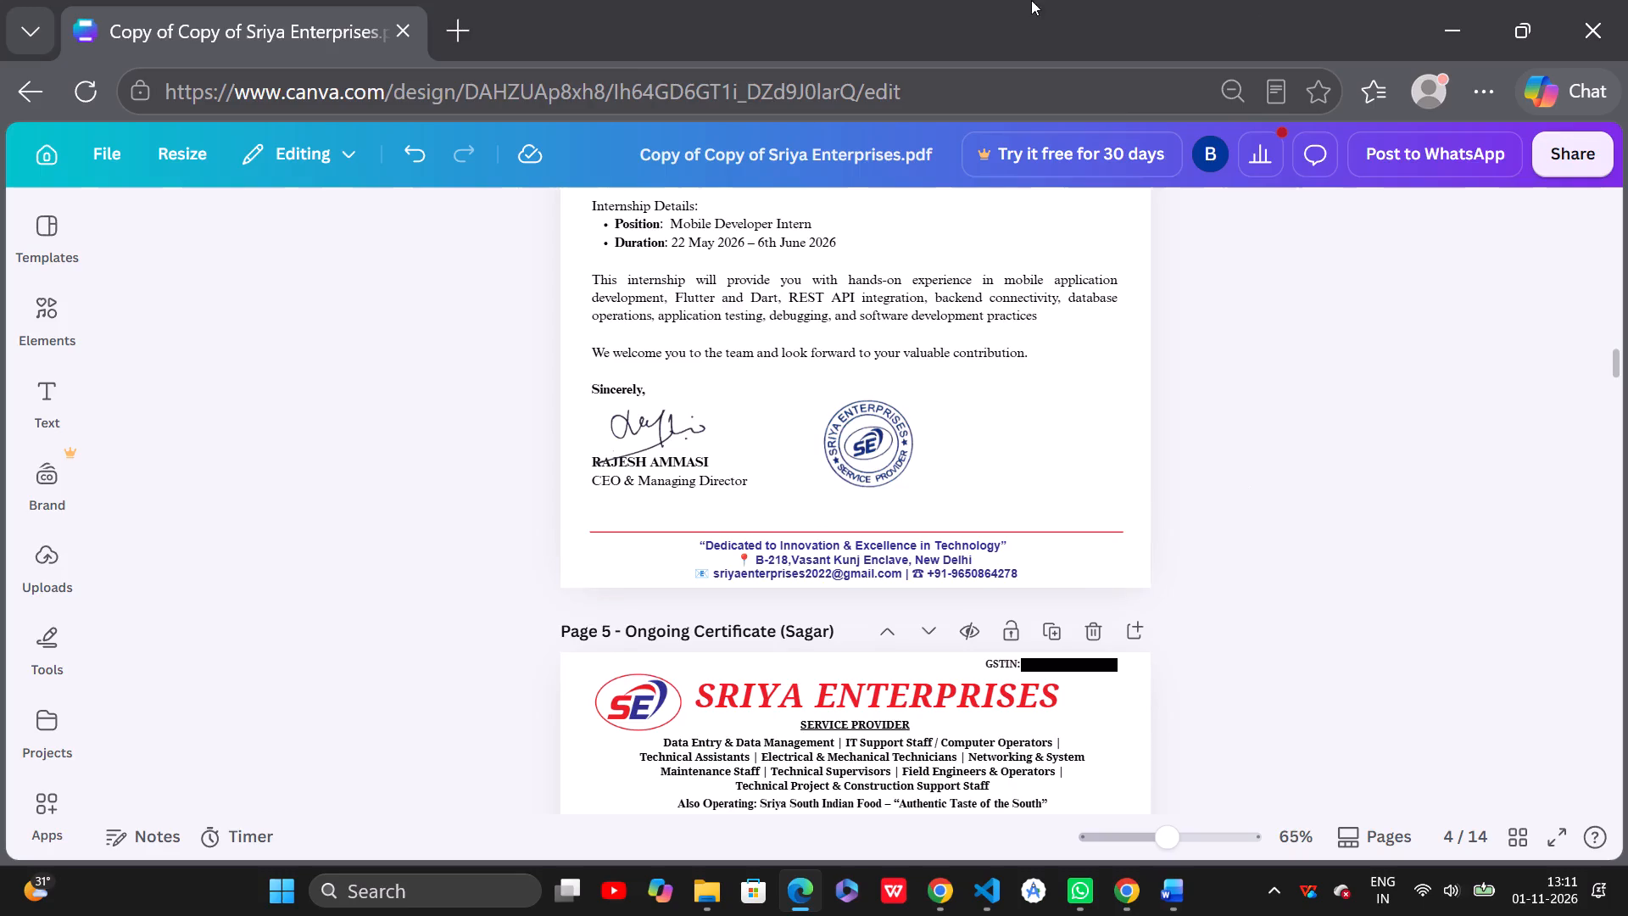
Review the Mobile Developer Intern offer letter on page 4, comparing the dates in the opening paragraph with the Duration line.
scroll(479, 443, "up", 2)
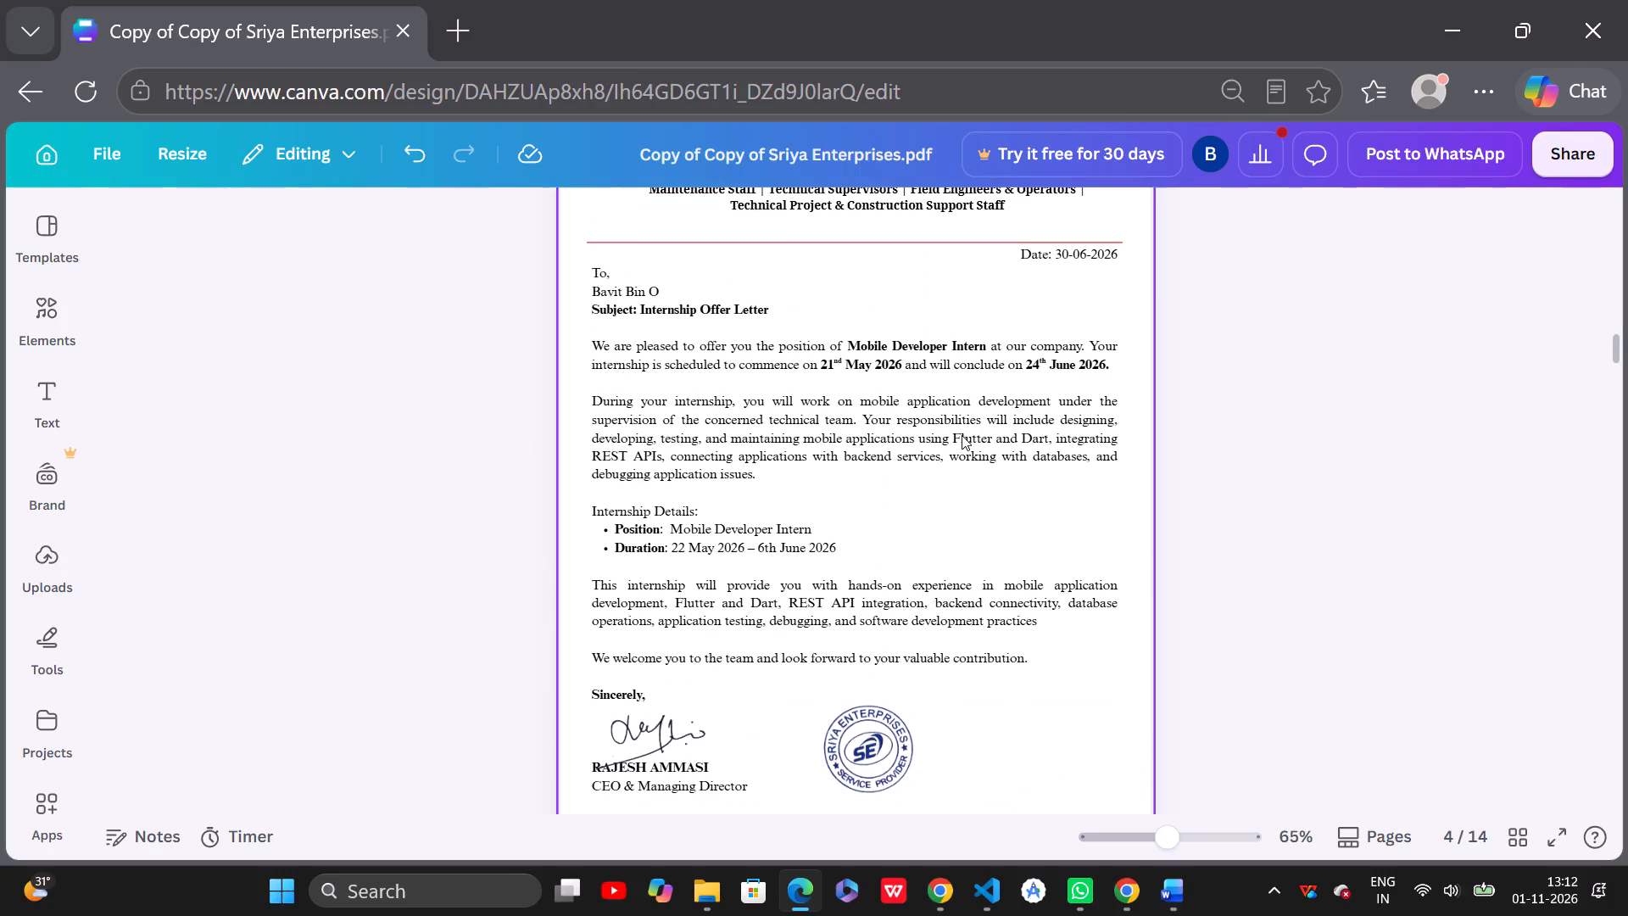
left_click(1327, 375)
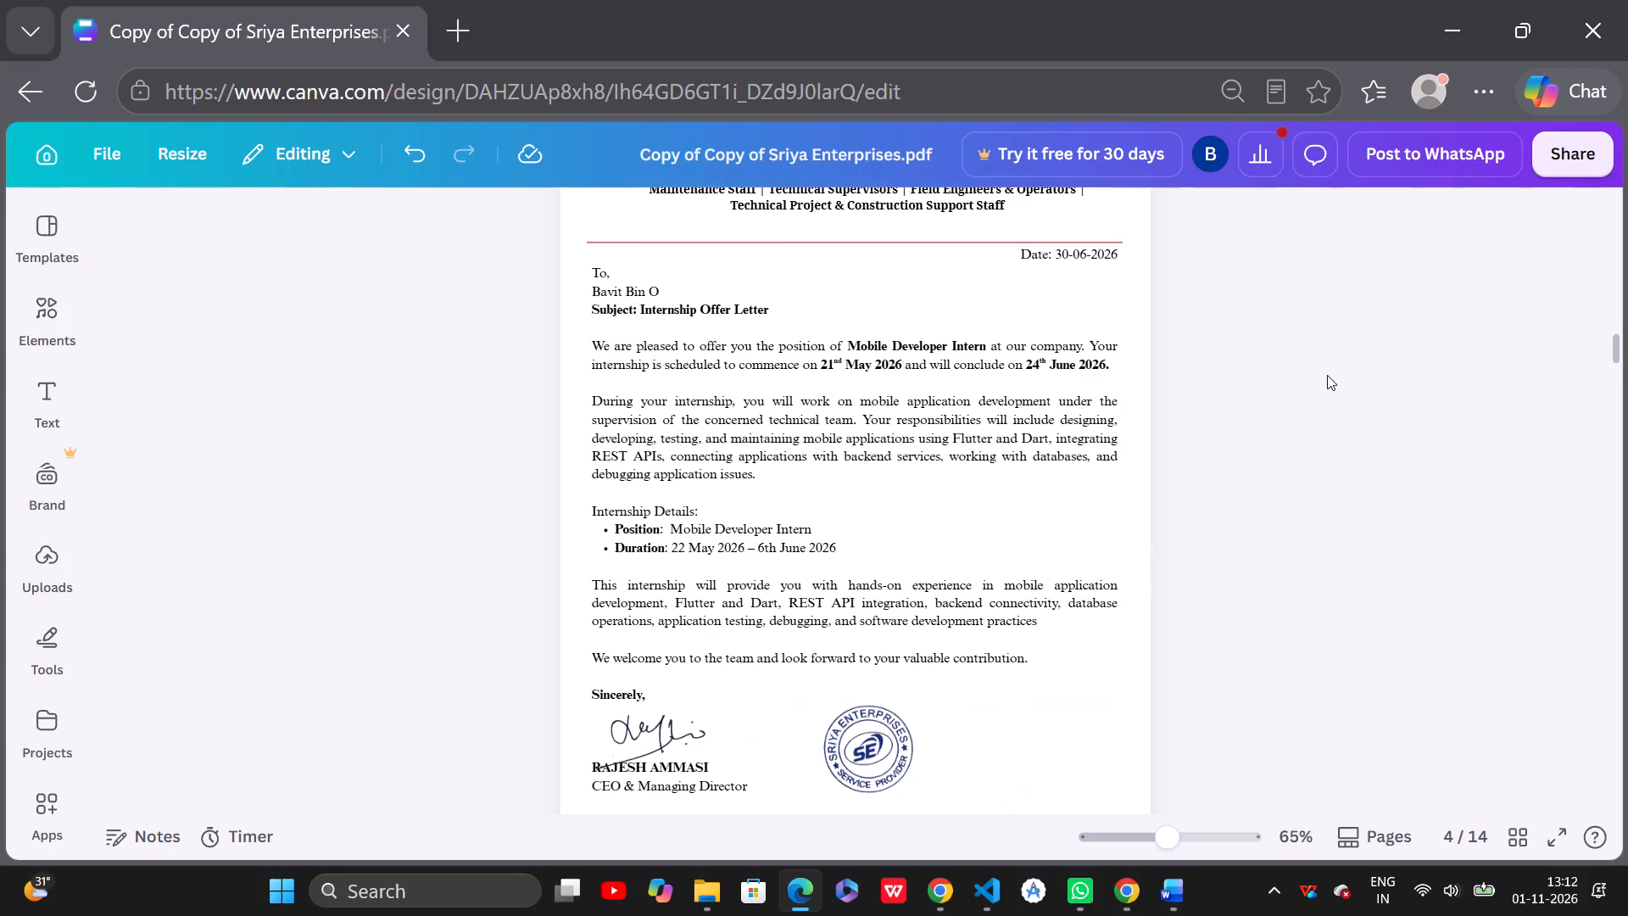
scroll(1327, 375, "up", 1)
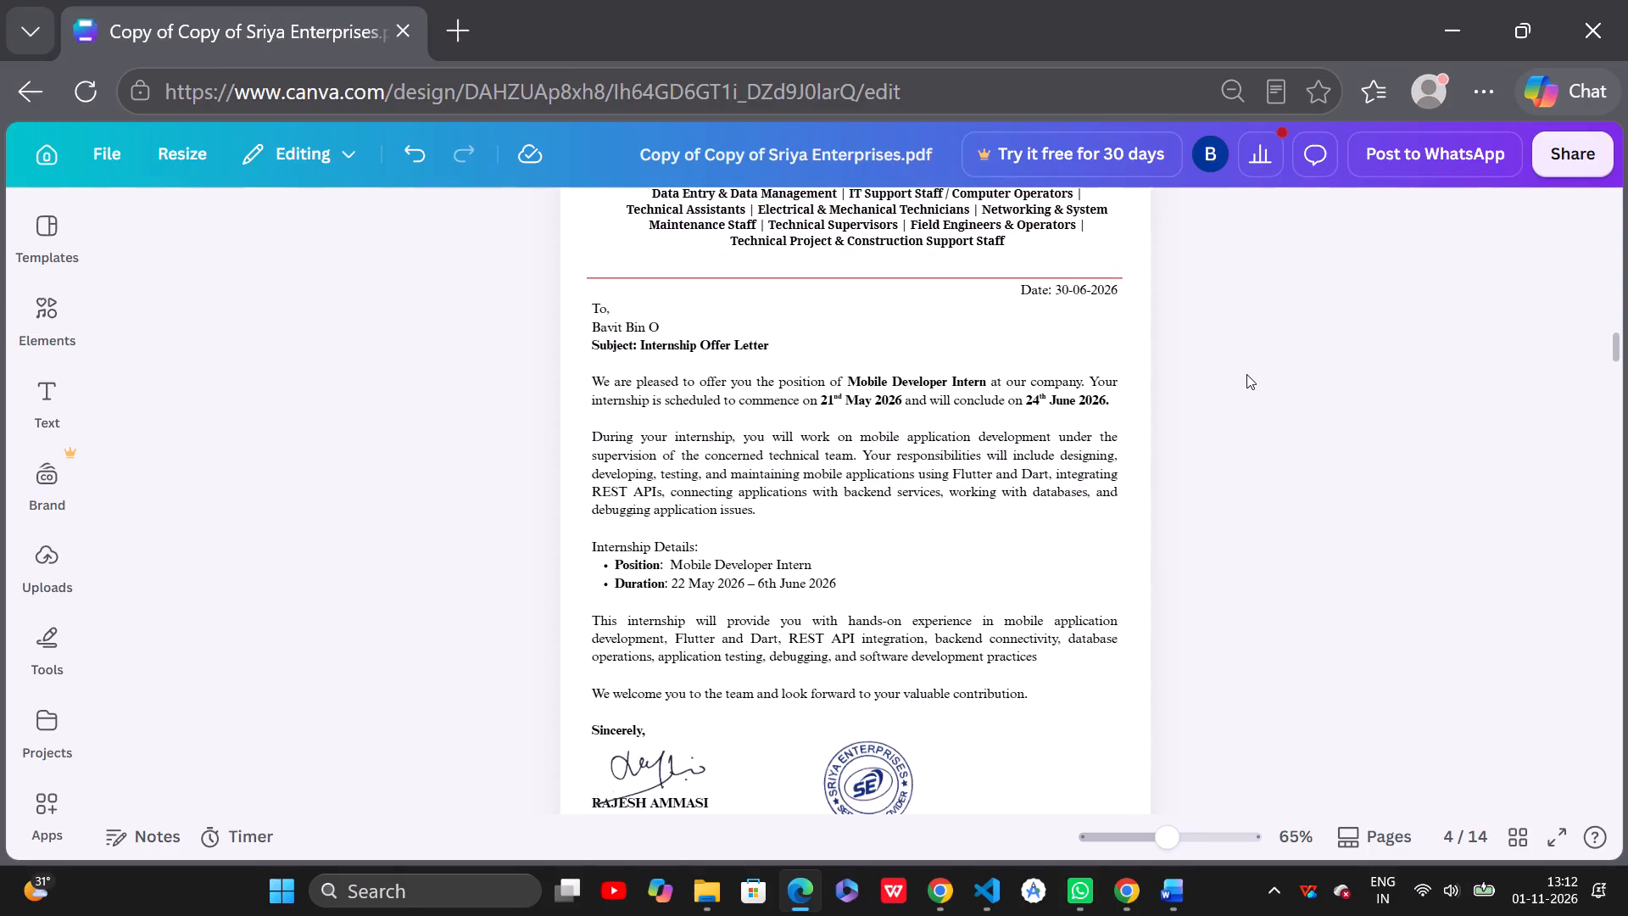
scroll(1246, 373, "up", 3)
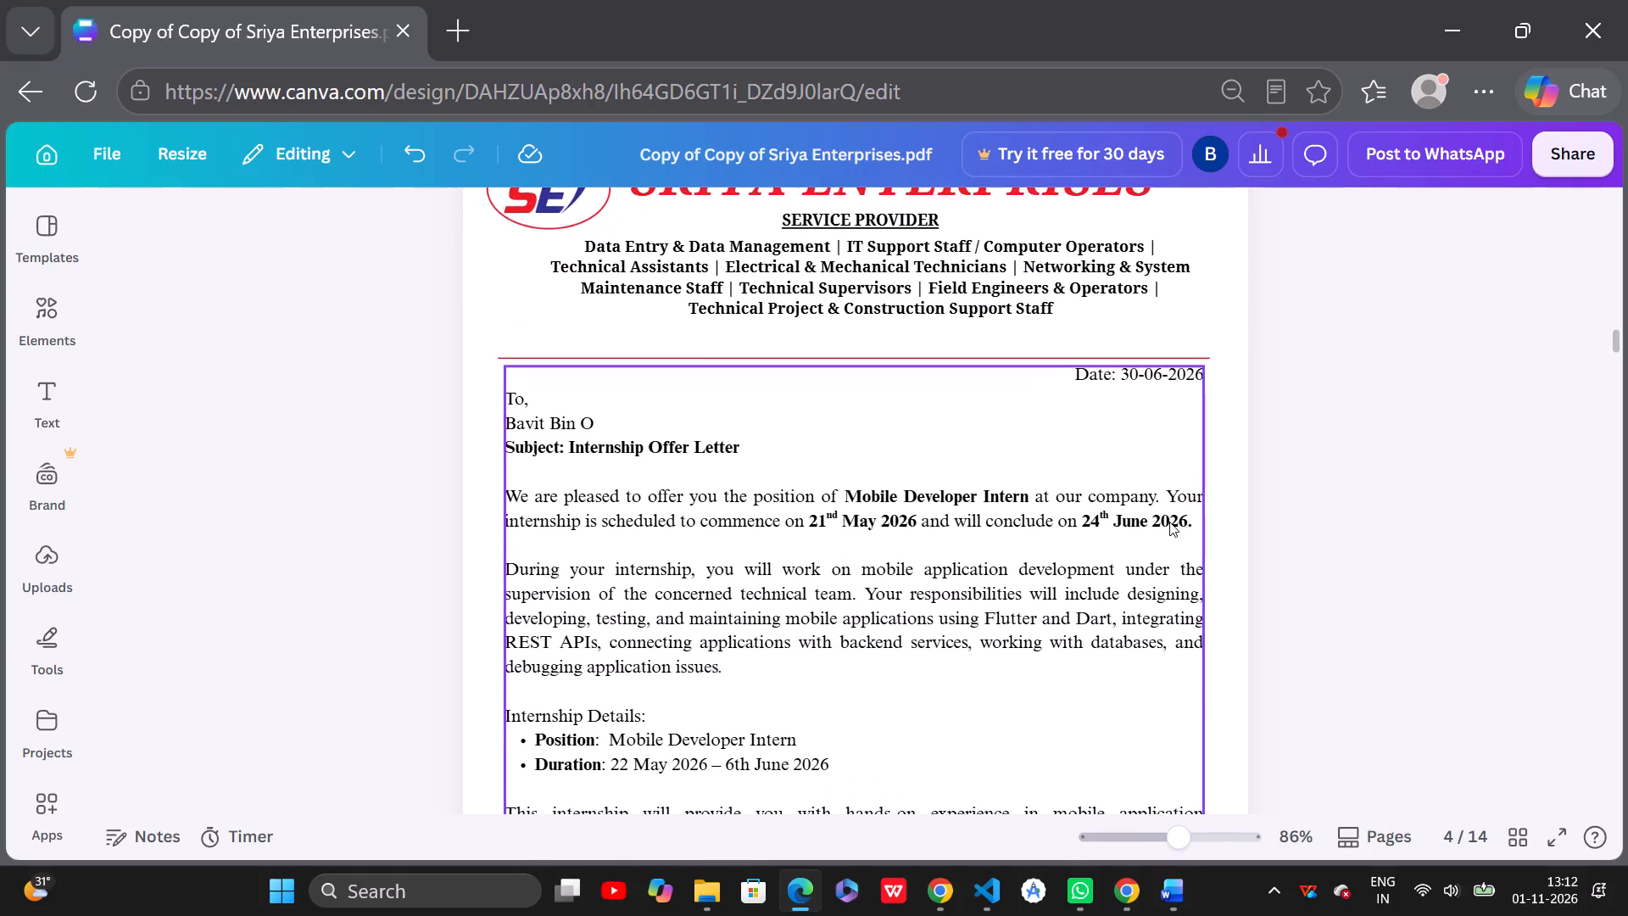
scroll(1369, 533, "down", 2)
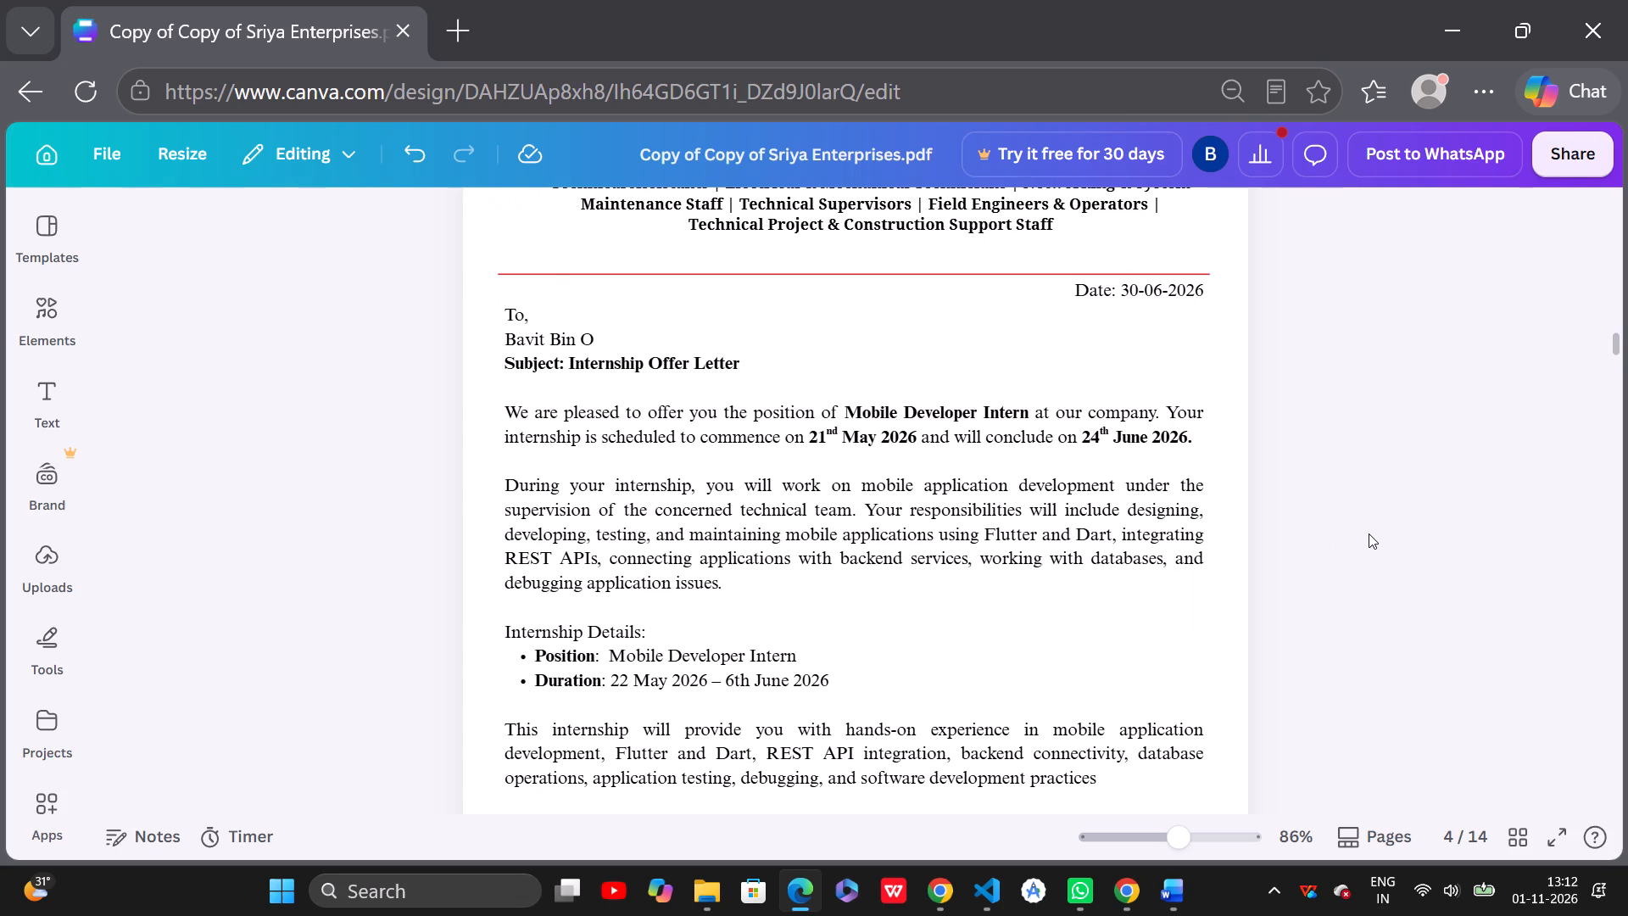
scroll(1369, 533, "down", 1)
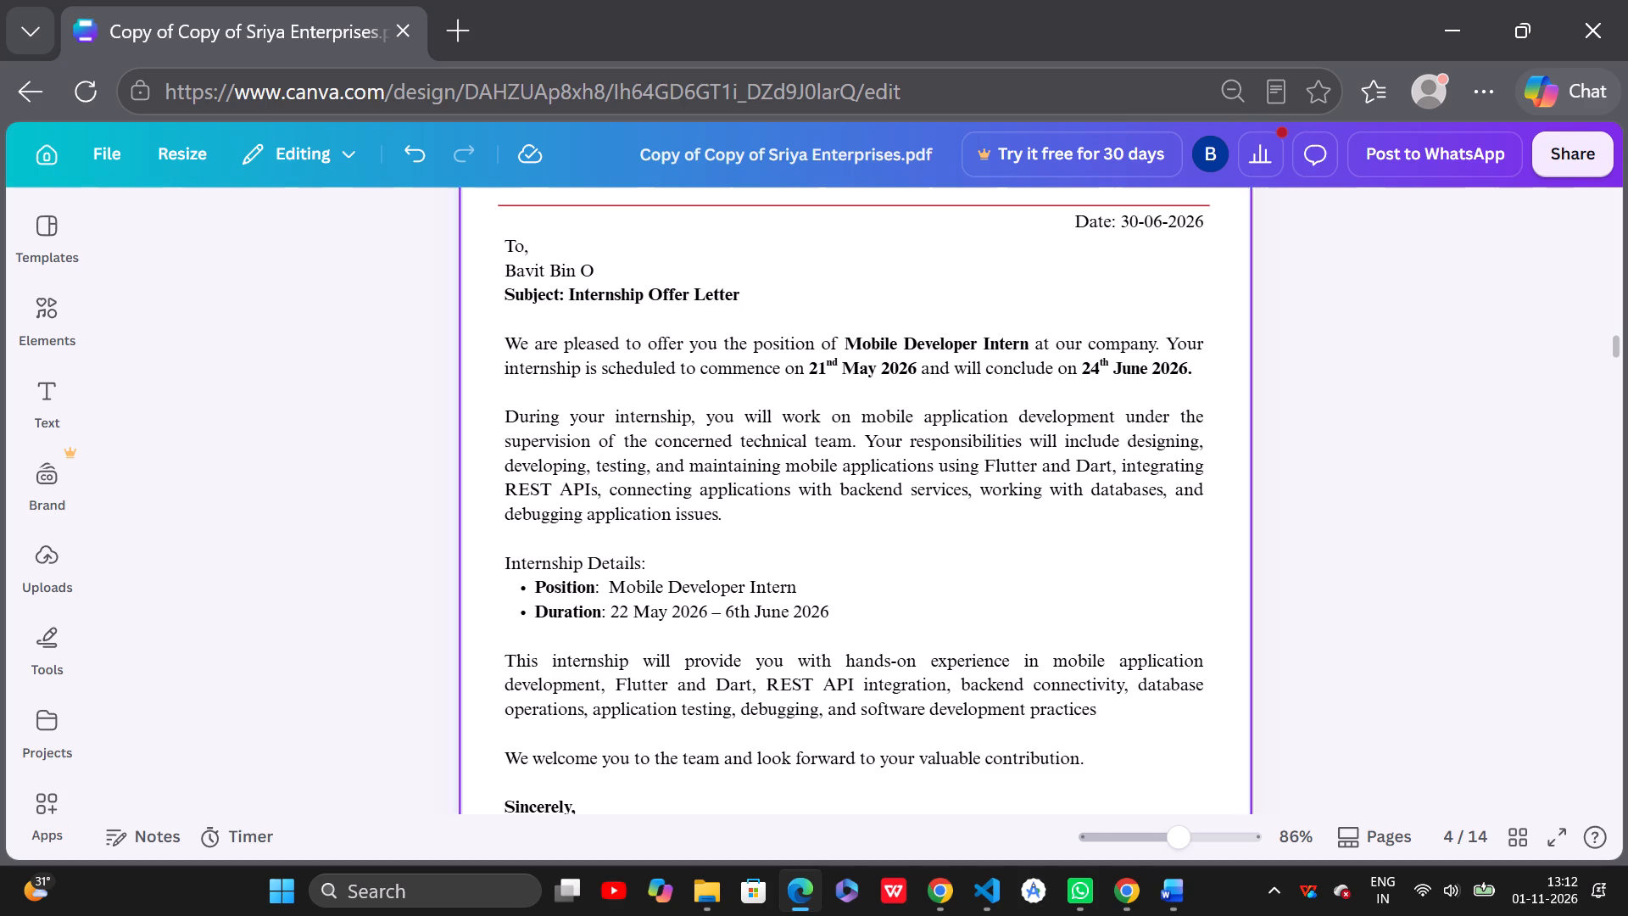
Change the start date in the Duration line under Internship Details to 21st May 2026.
left_click(620, 613)
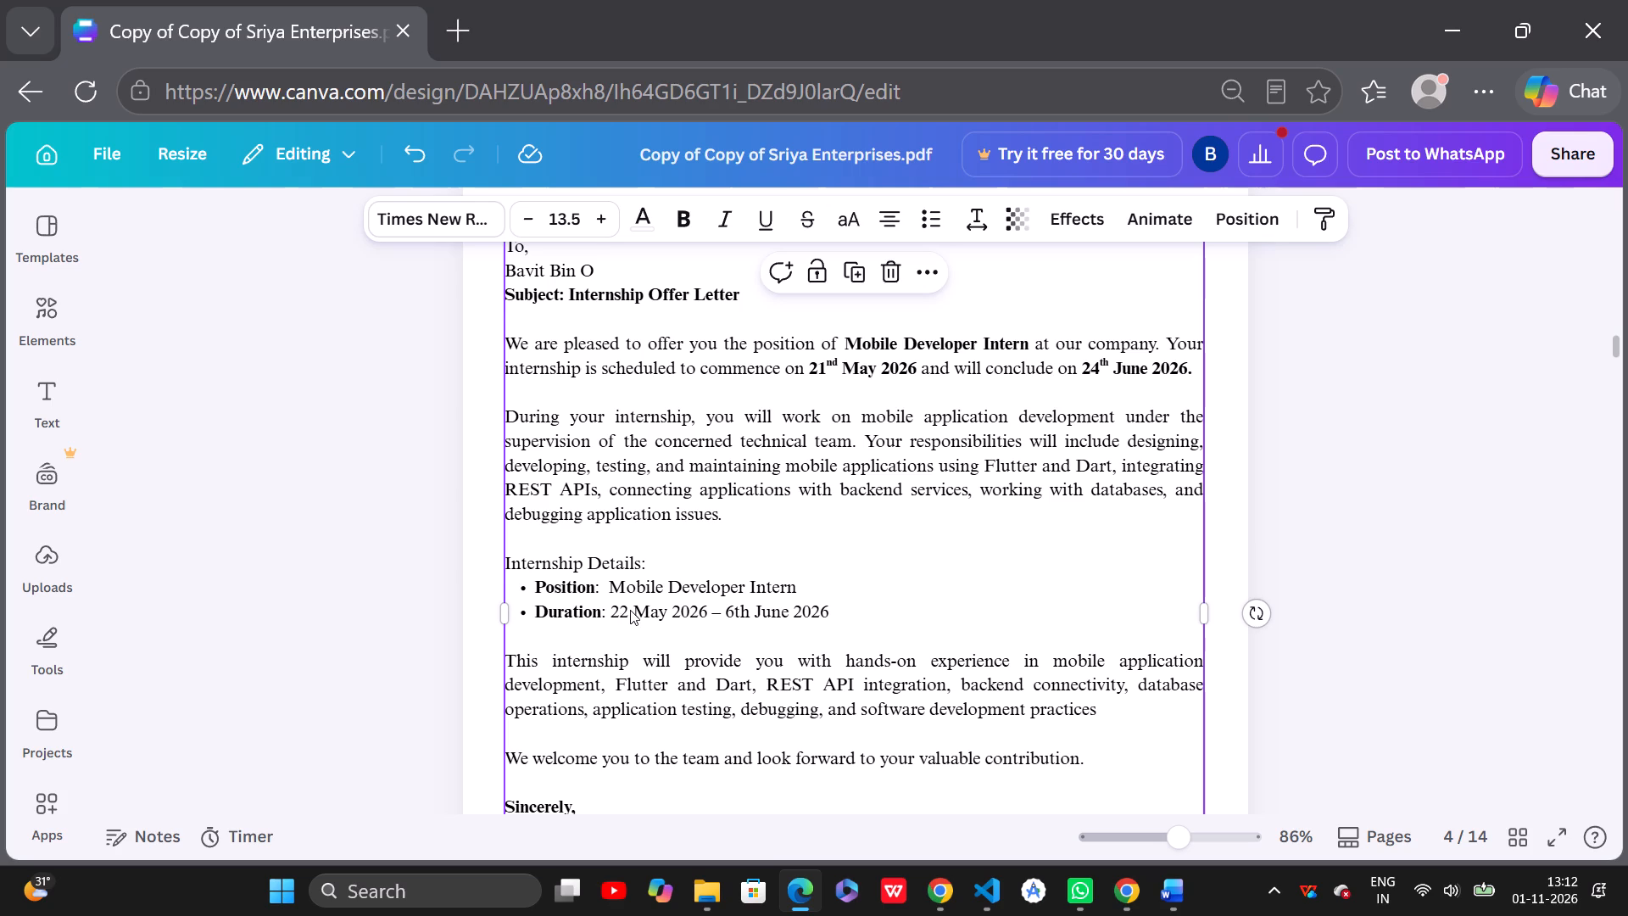
left_click(259, 147)
left_click(311, 213)
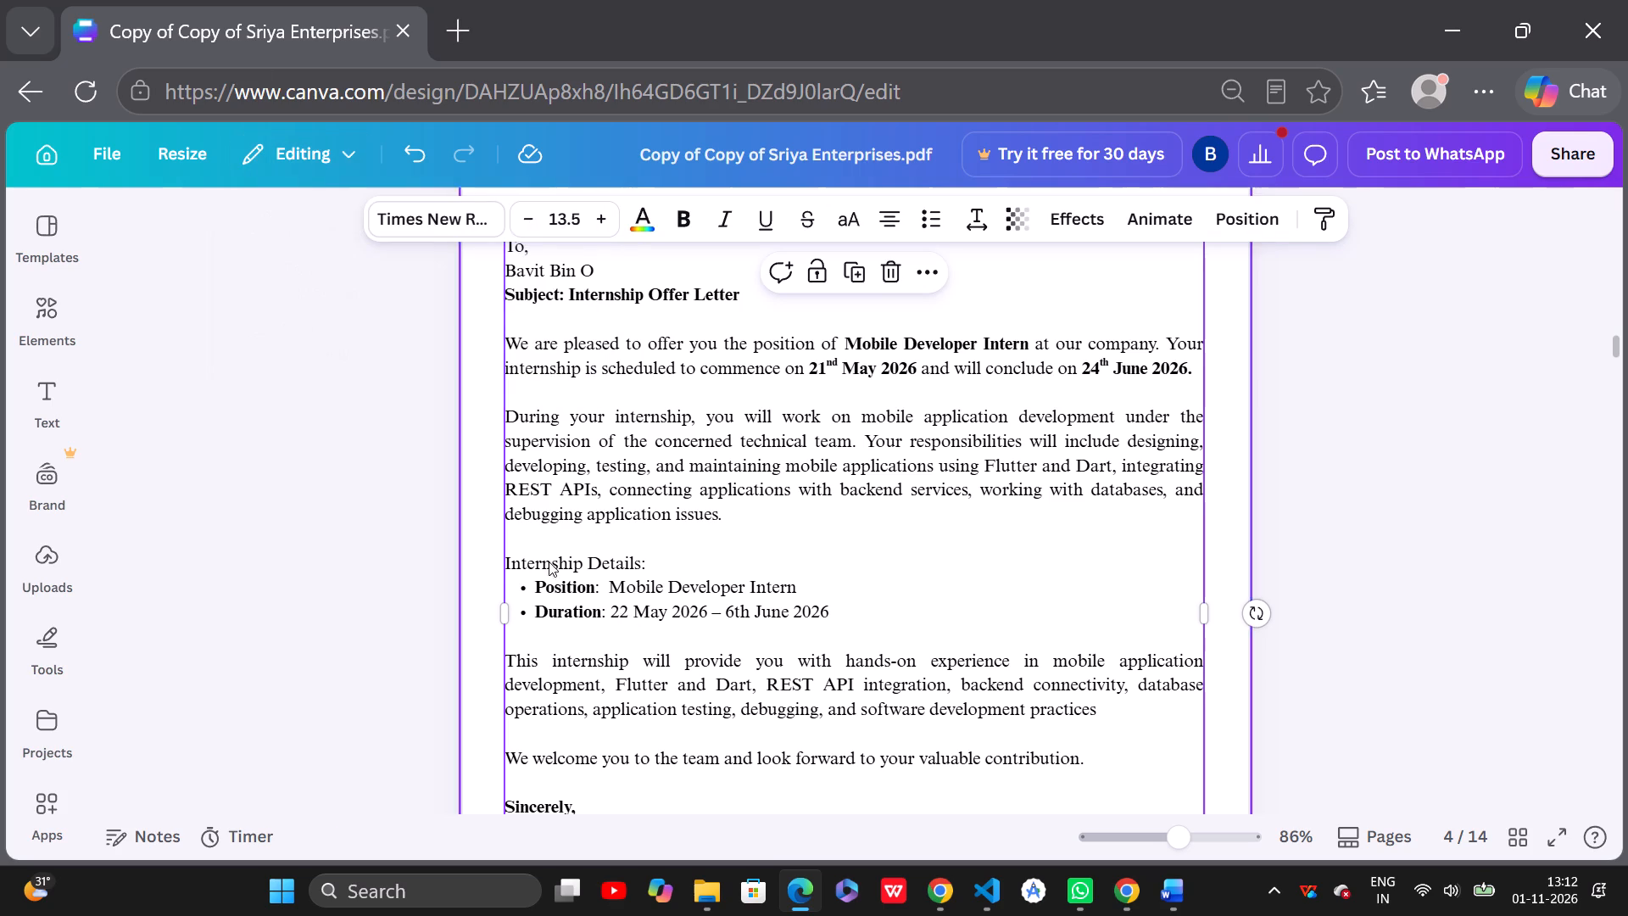
double_click(628, 612)
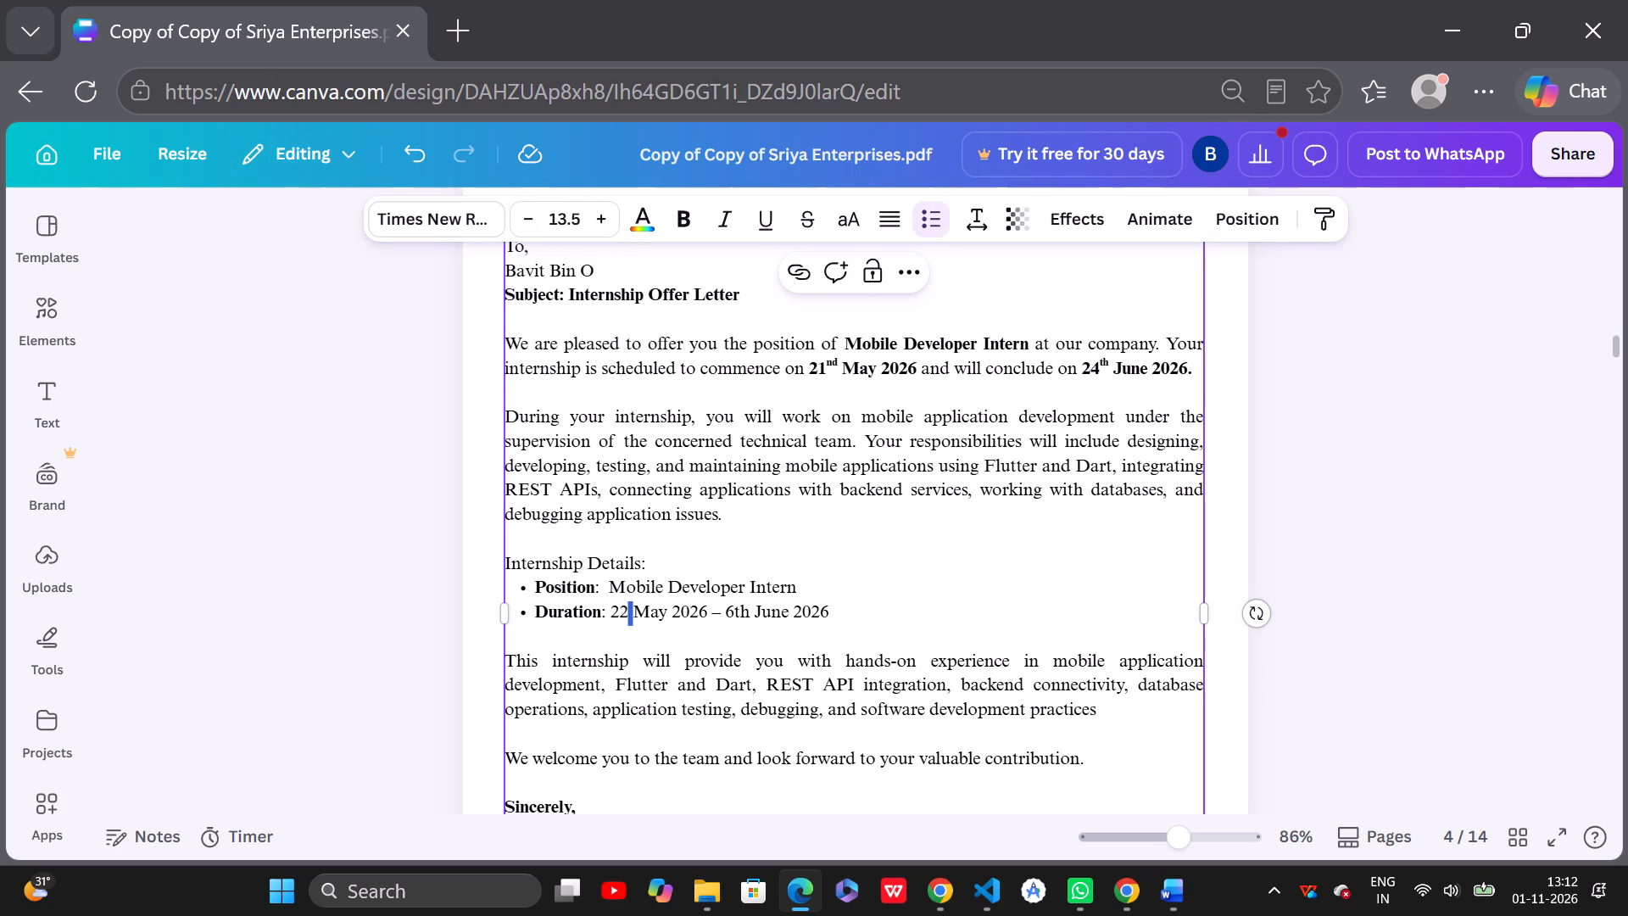
key("BackSpace")
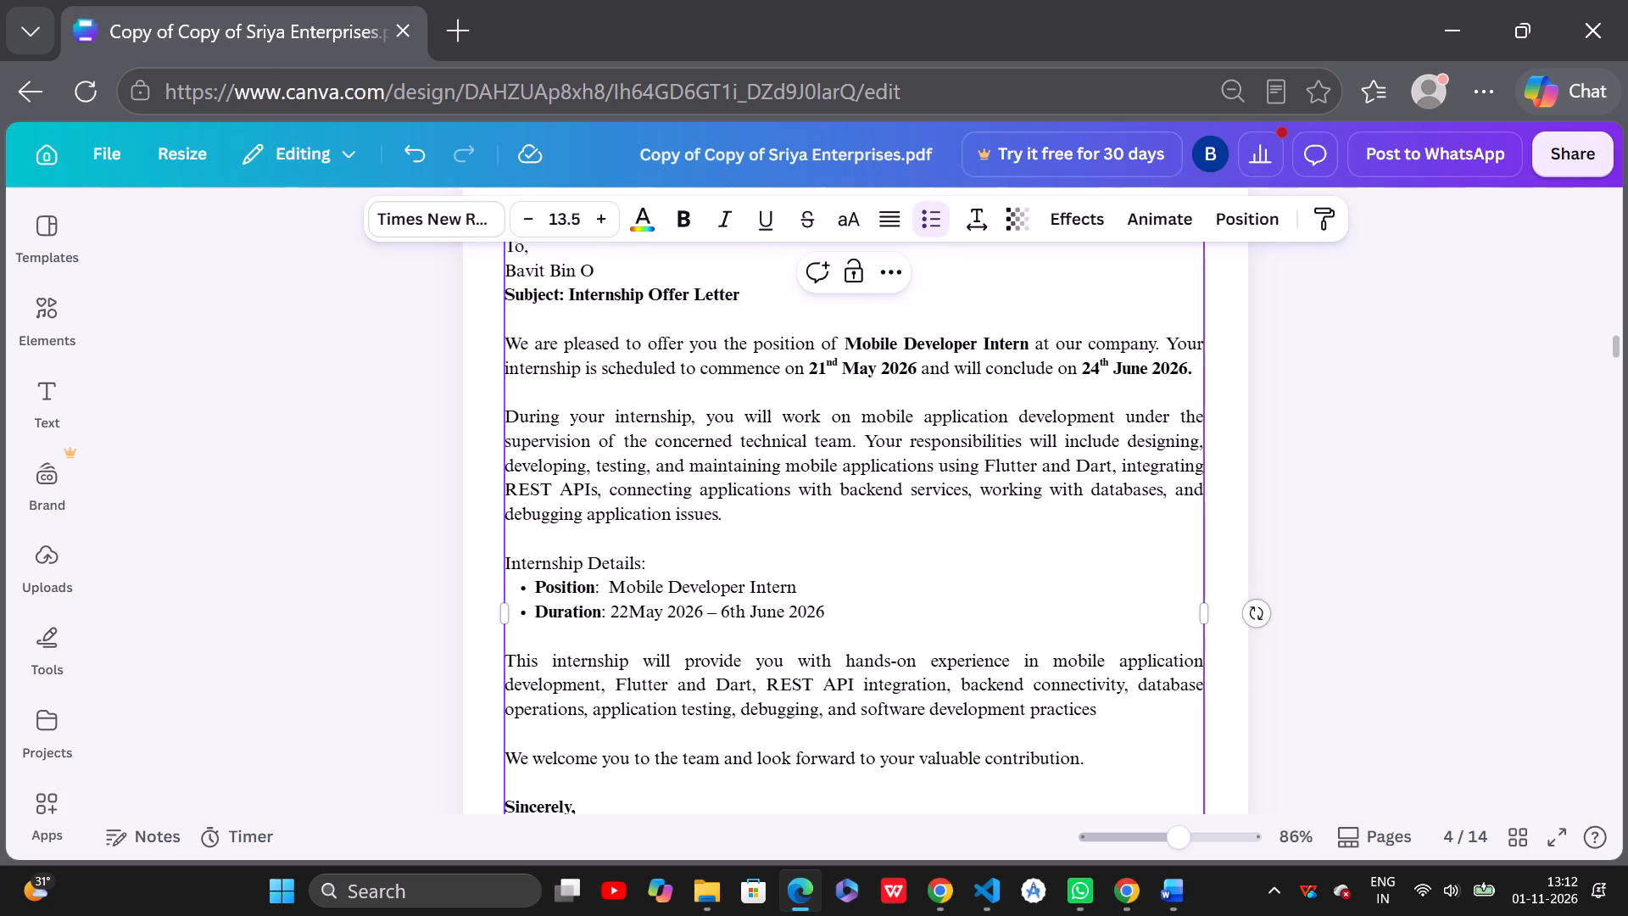
key("1")
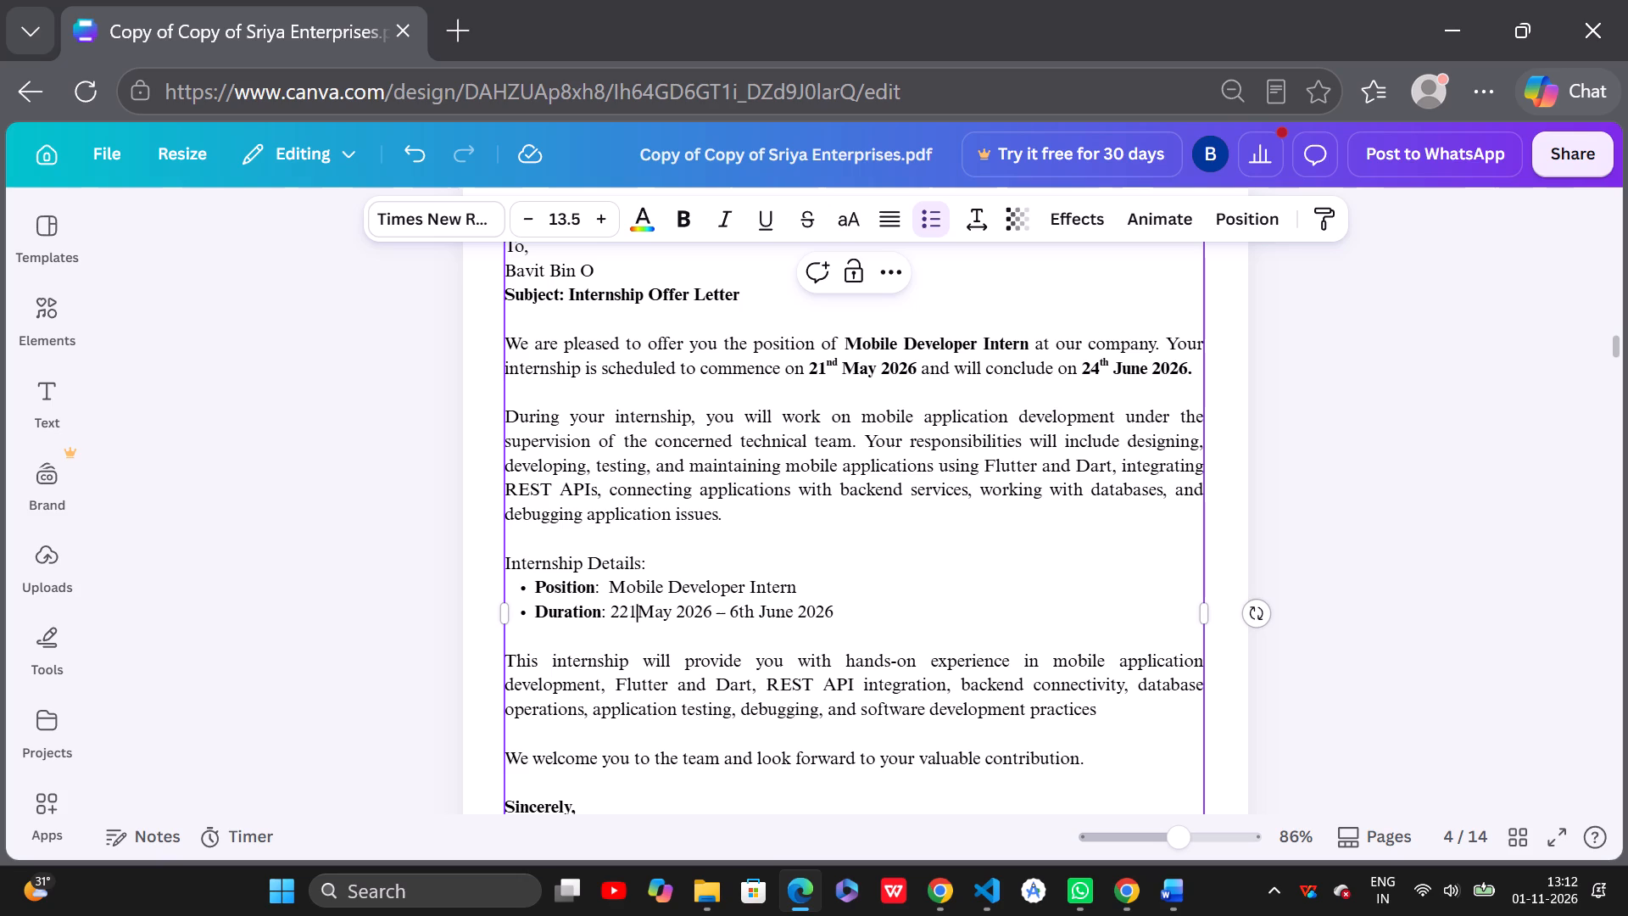
key("Left")
key("BackSpace")
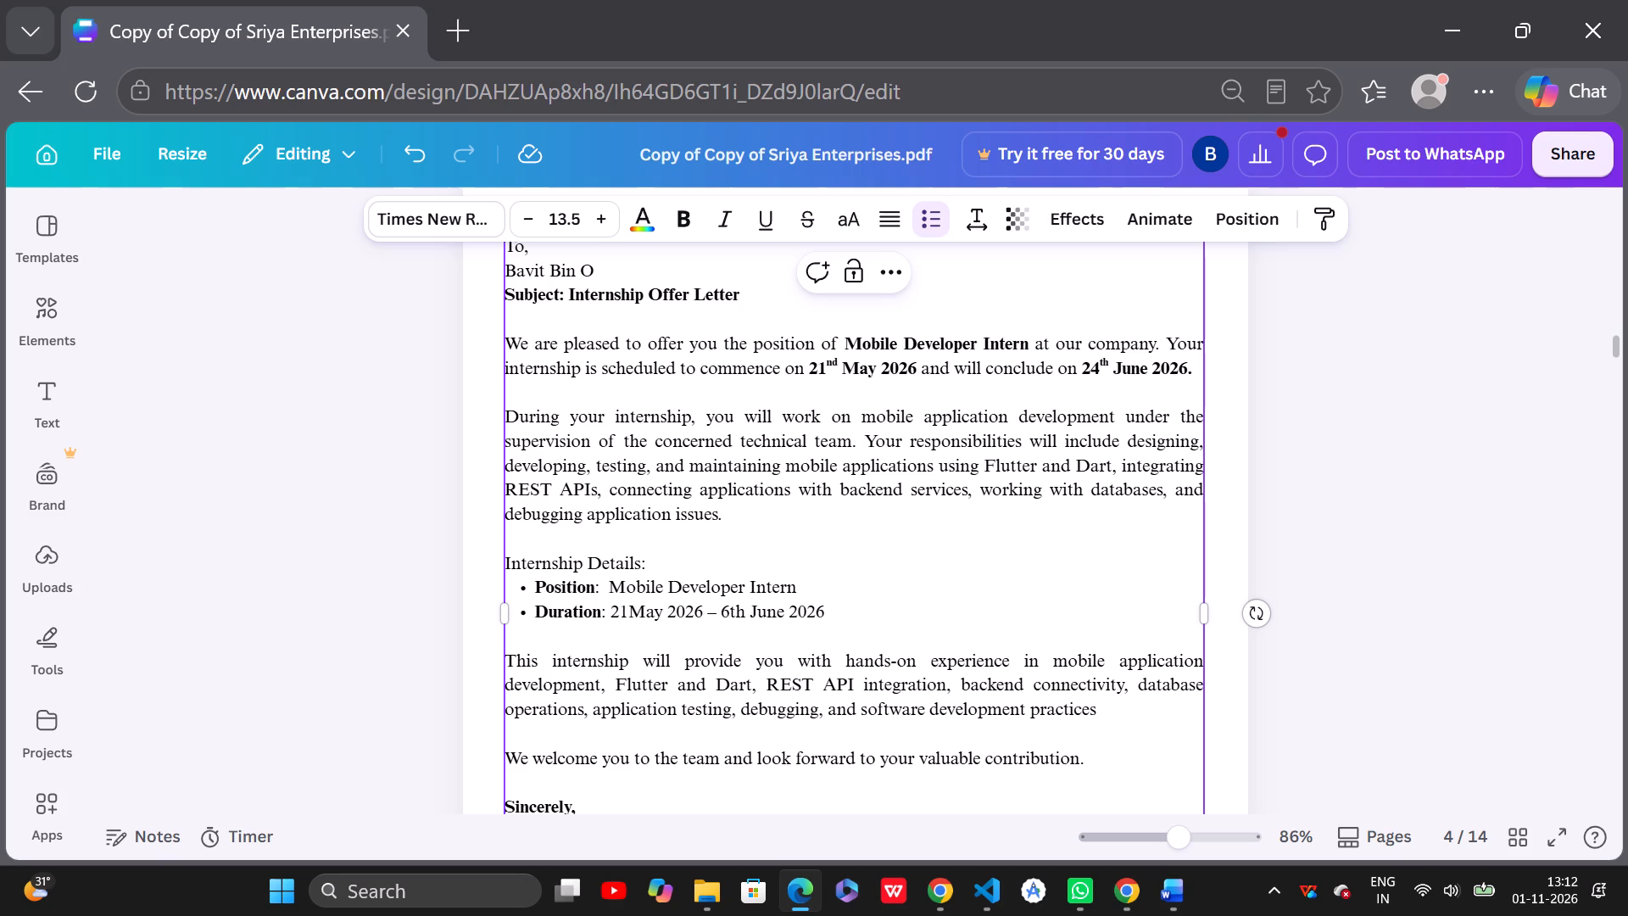
key("Right")
key("space")
key("Left")
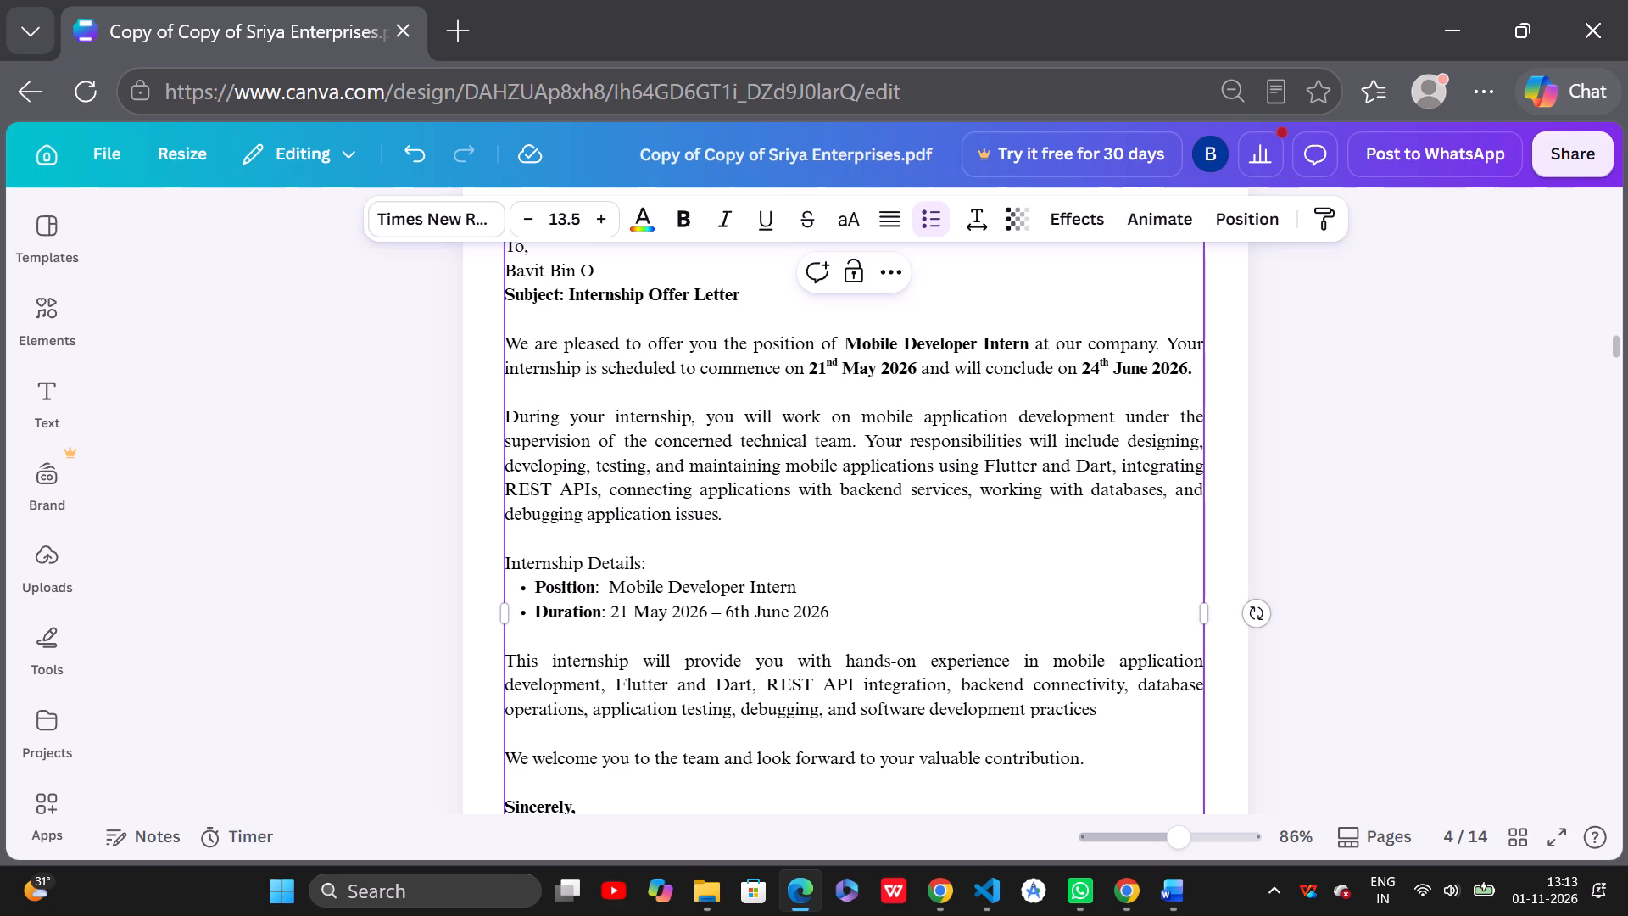
type("st")
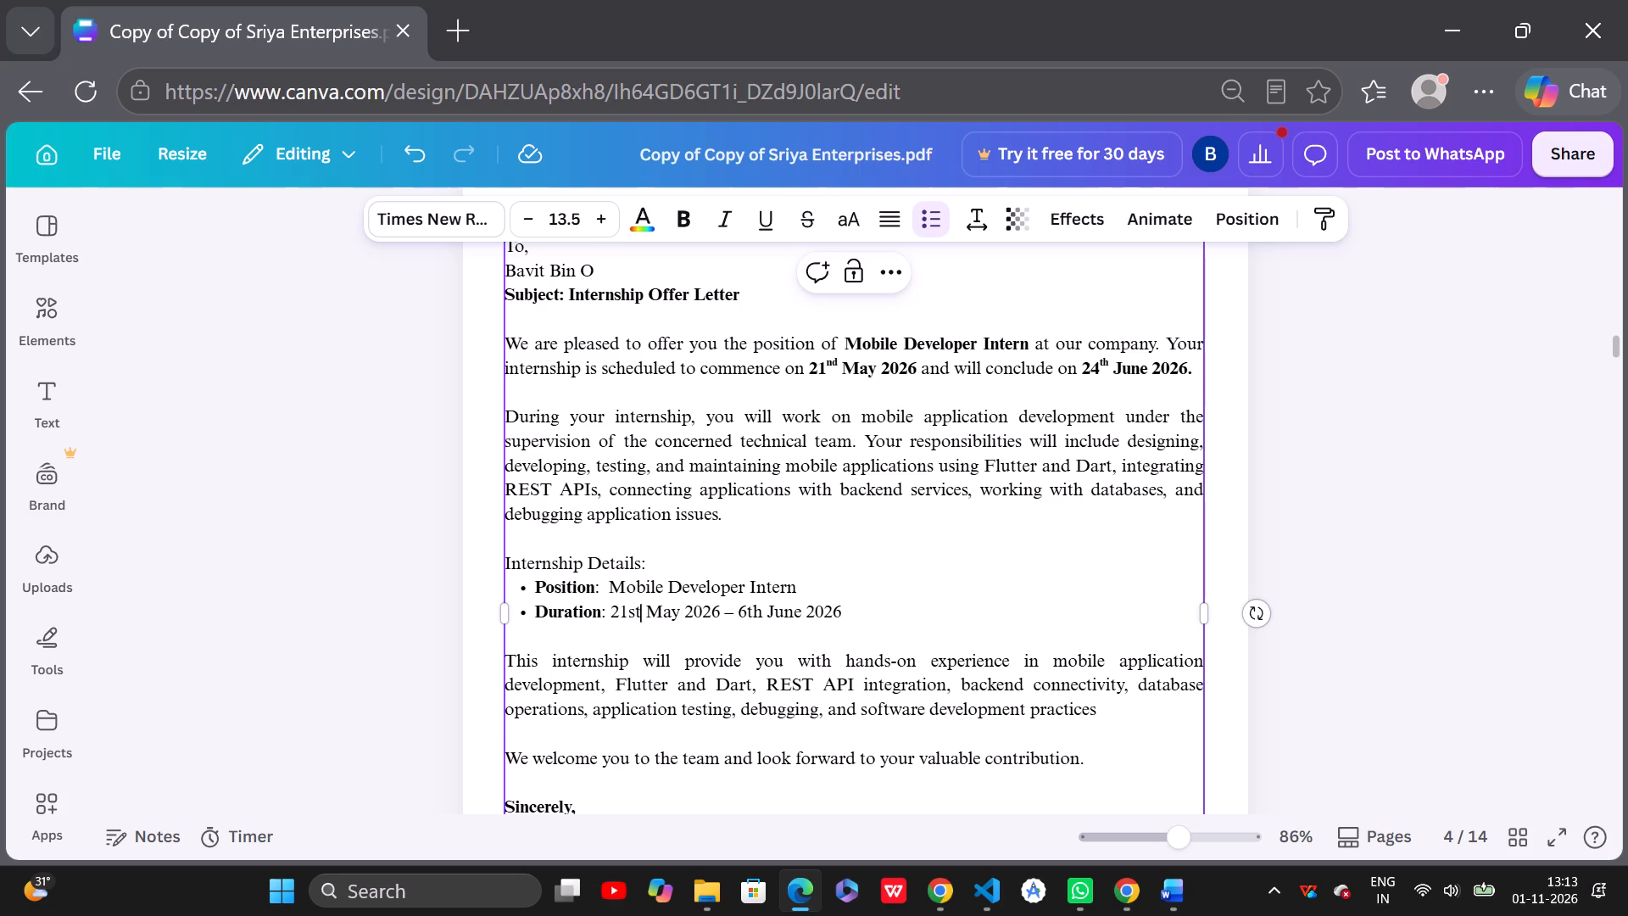
Correct the superscript suffix of the commencement date in the opening paragraph to "st", giving 21st May 2026.
left_click(822, 358)
key("Up")
key("Down")
key("Right")
type("st")
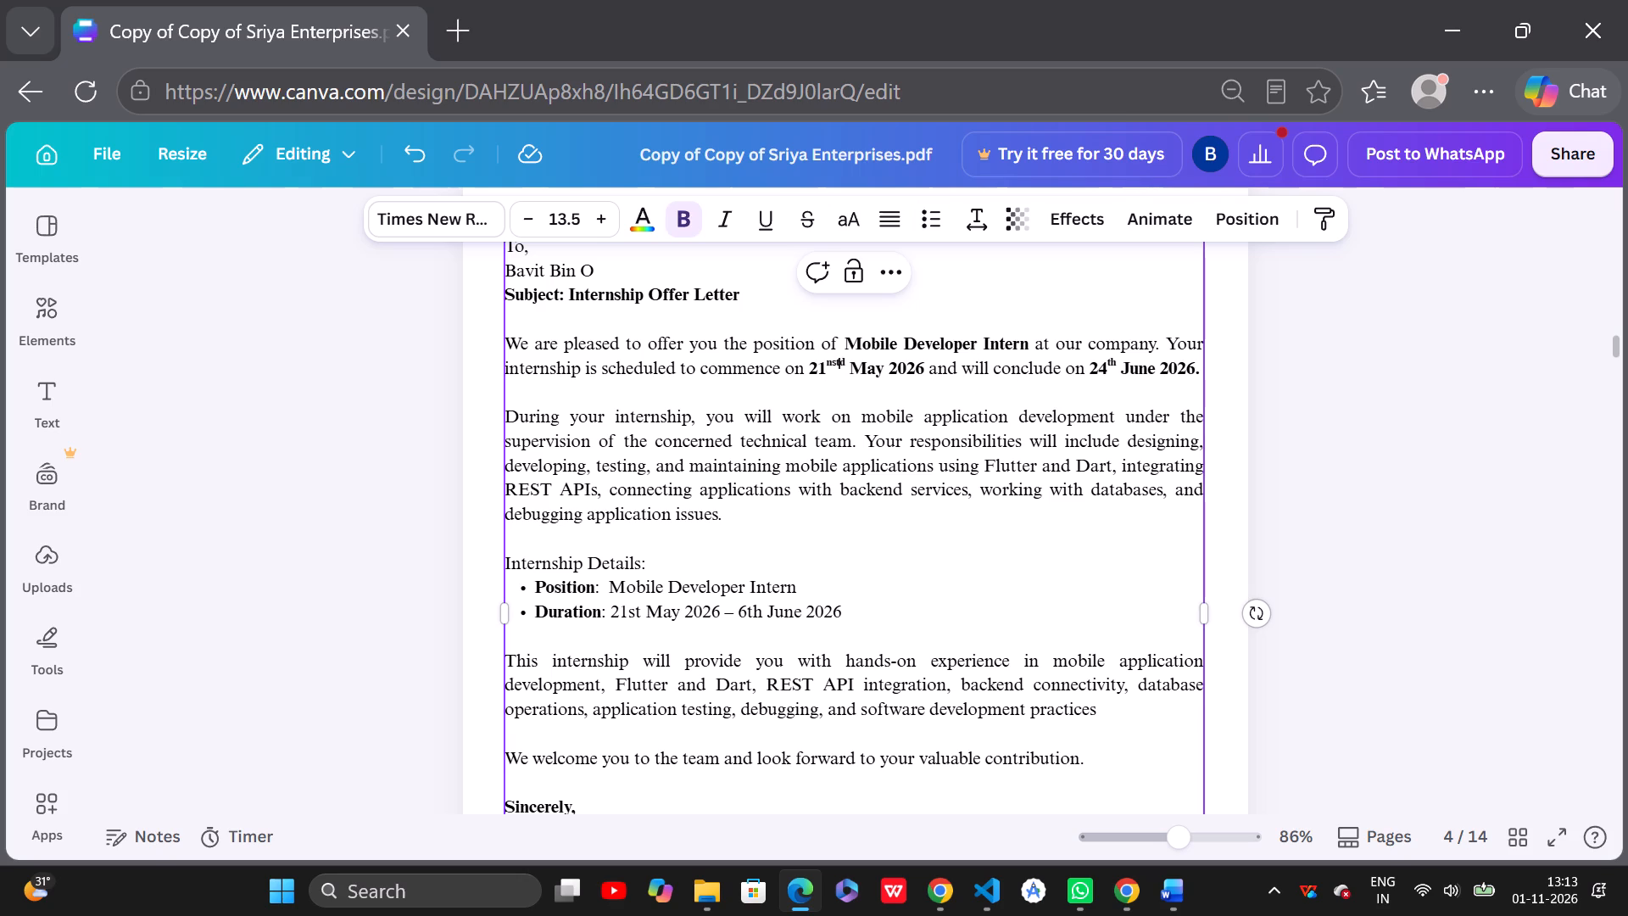
key("Right")
key("BackSpace")
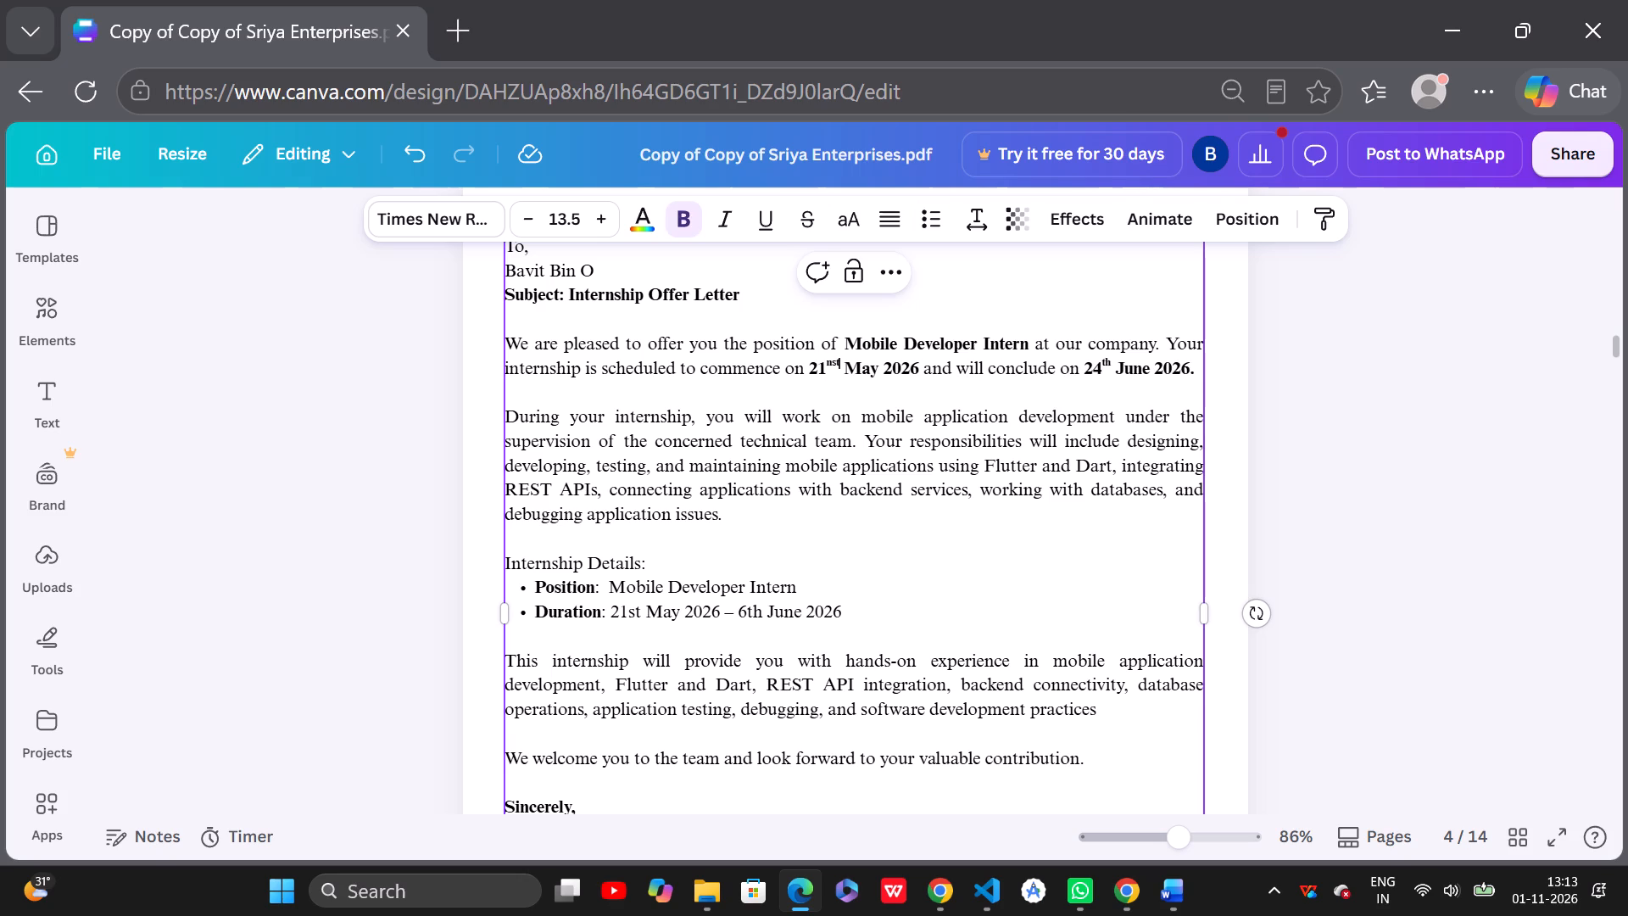
key("Left")
key("Left")
key("BackSpace")
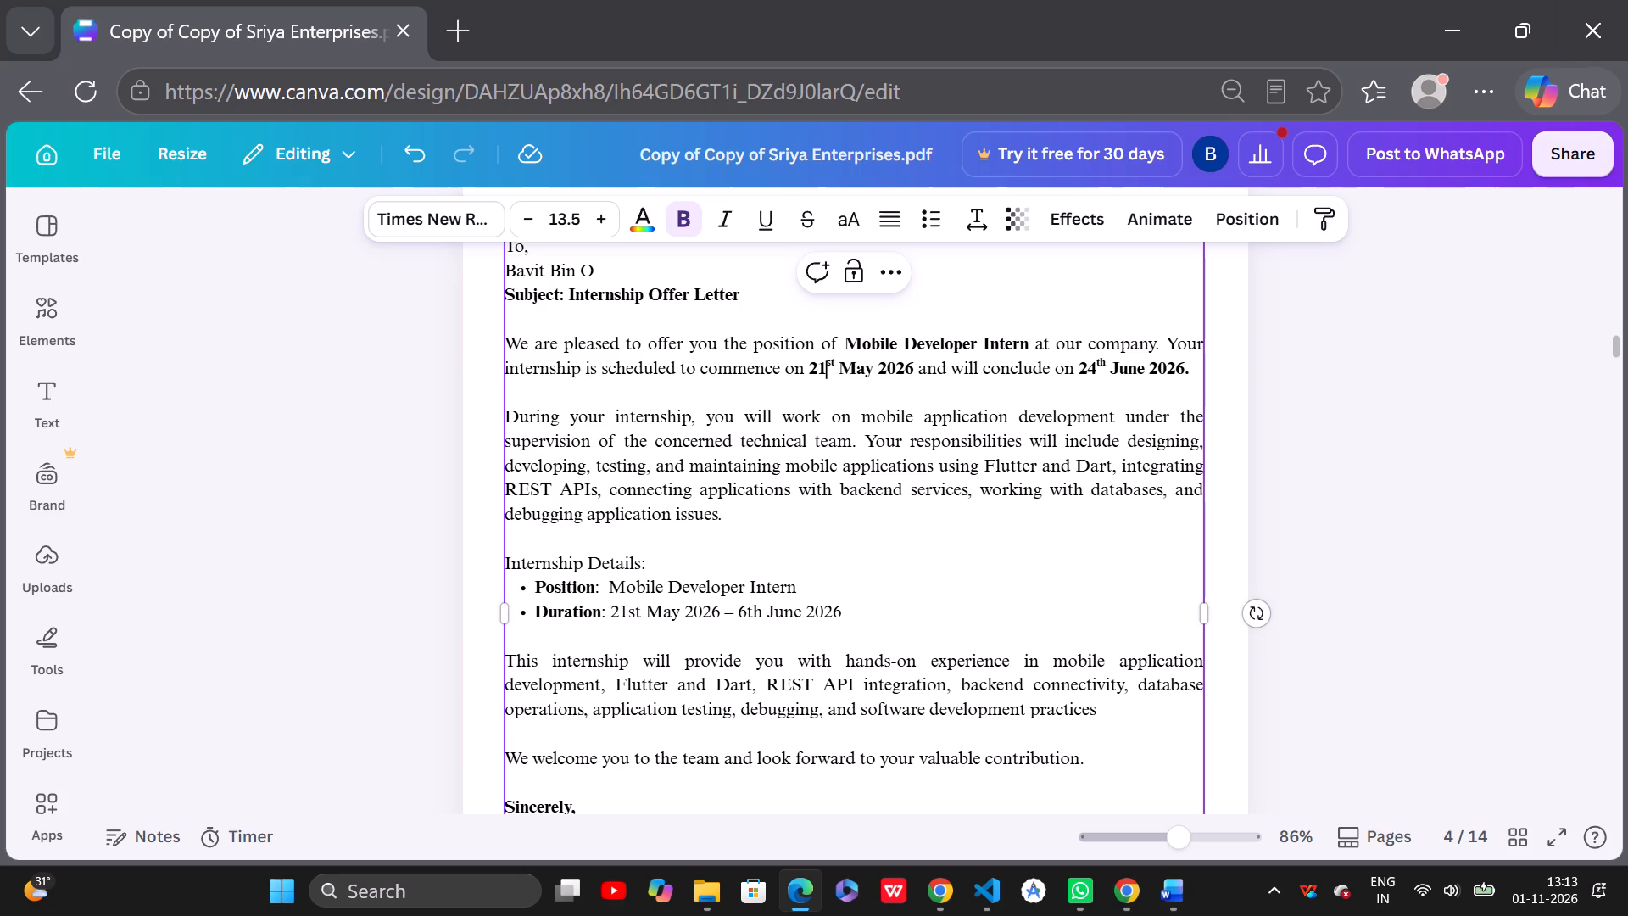
Change the end date in the Duration line to 24th June 2026 and leave the text box.
left_click(748, 613)
type("24")
key("Left")
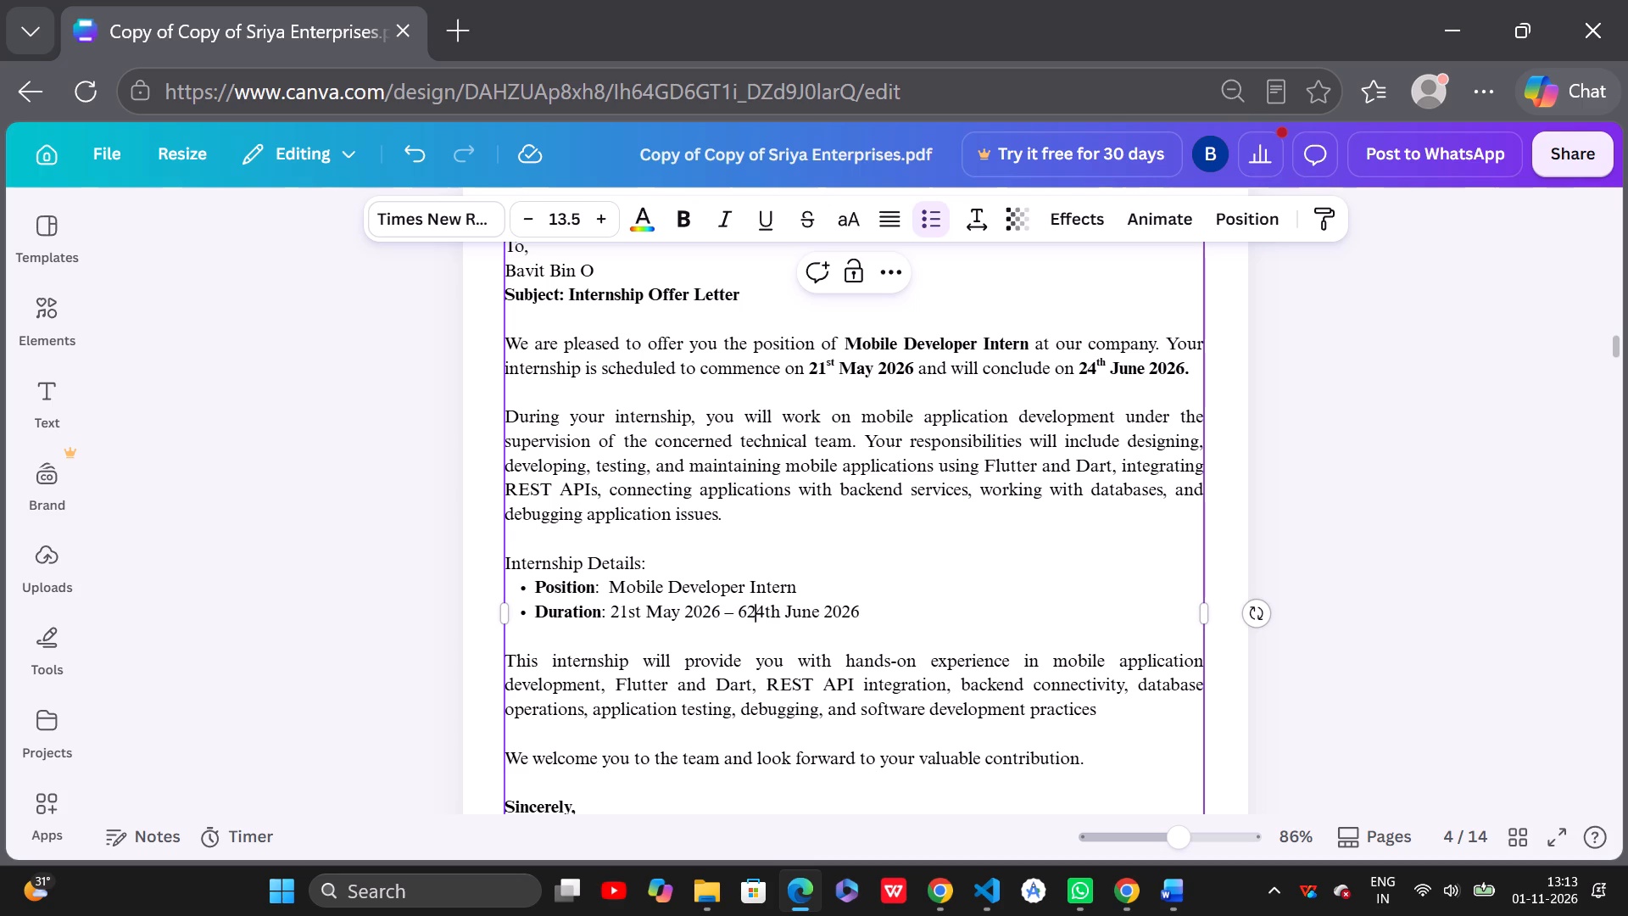
key("Left")
key("BackSpace")
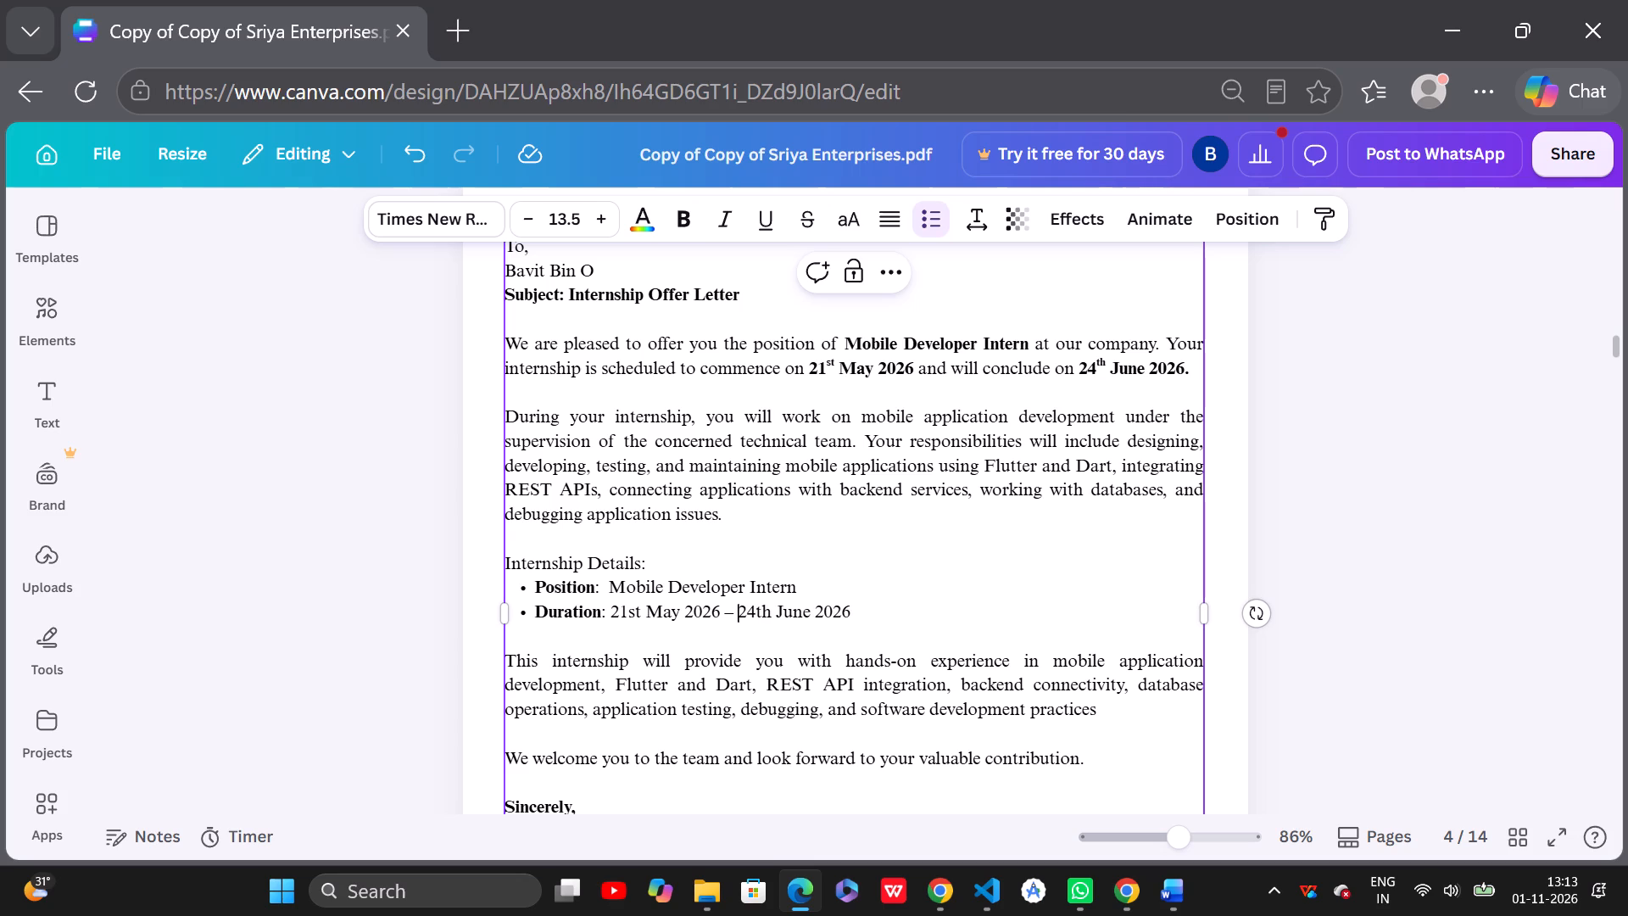
left_click(1355, 416)
Proofread the offer letter from the letterhead down to the signature block and footer.
scroll(1355, 416, "up", 2)
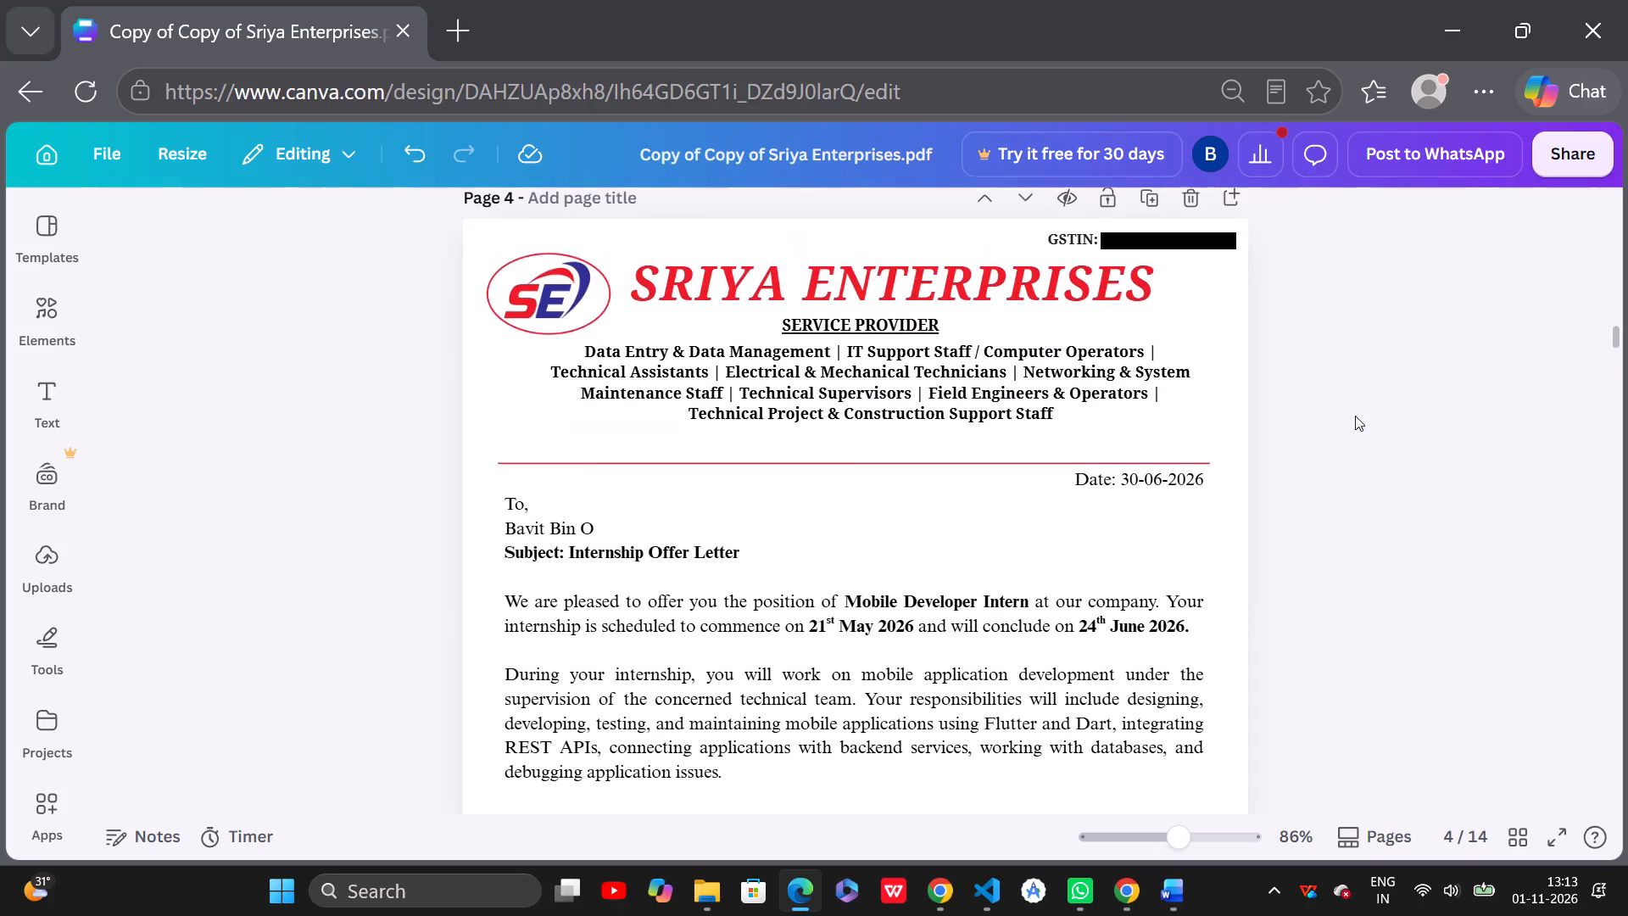
scroll(1355, 416, "up", 1)
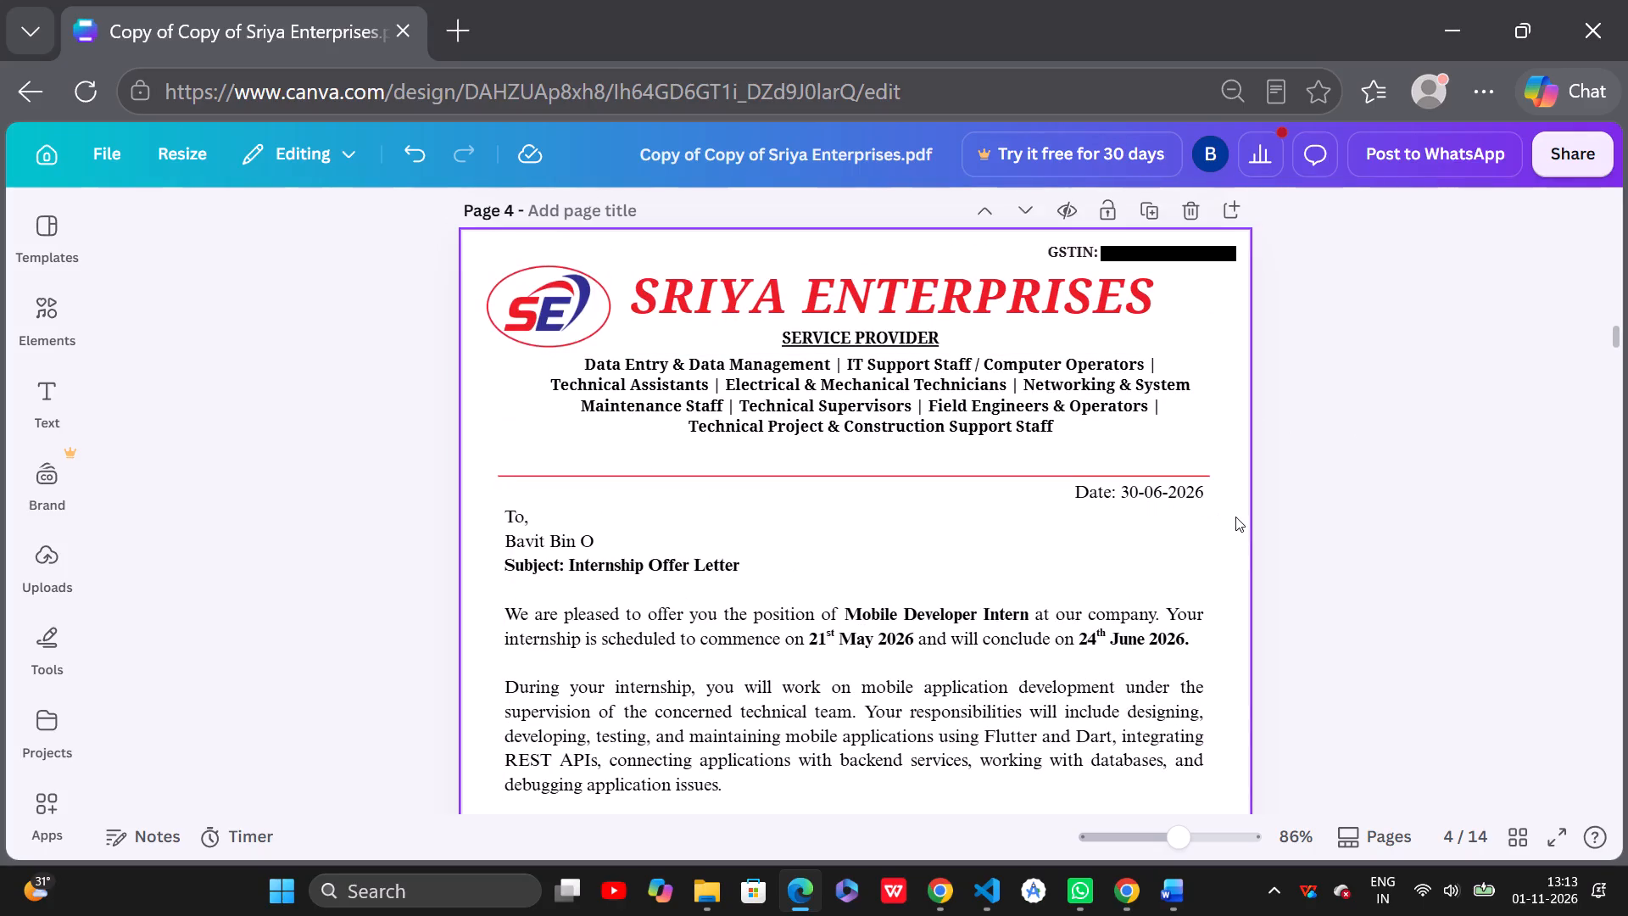
scroll(794, 529, "down", 1)
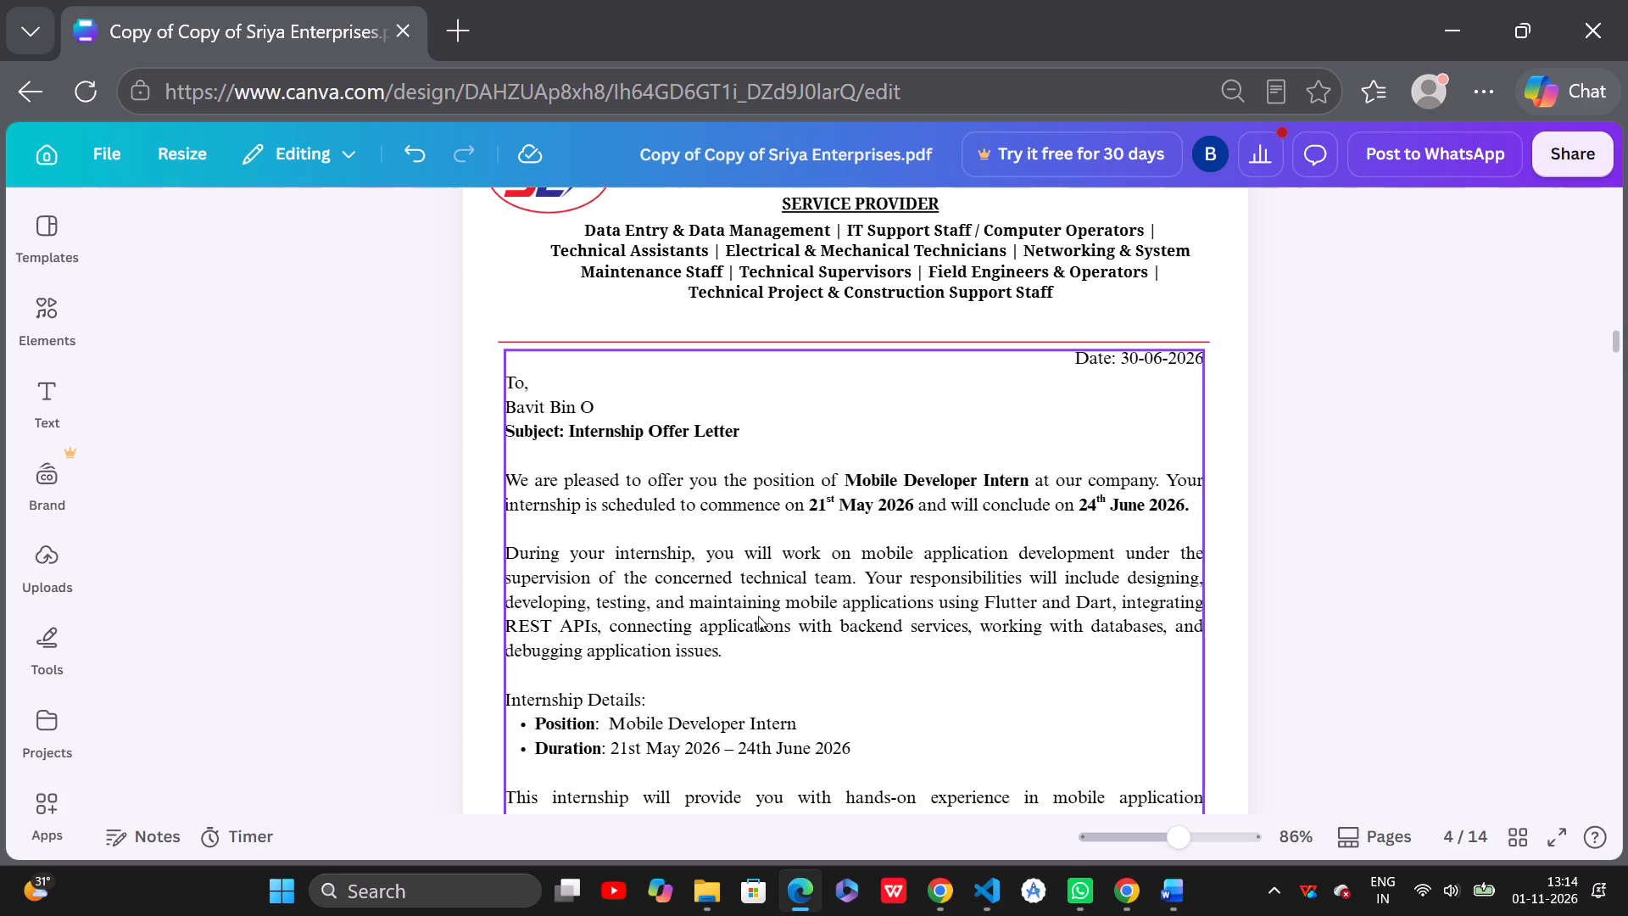
scroll(825, 631, "down", 1)
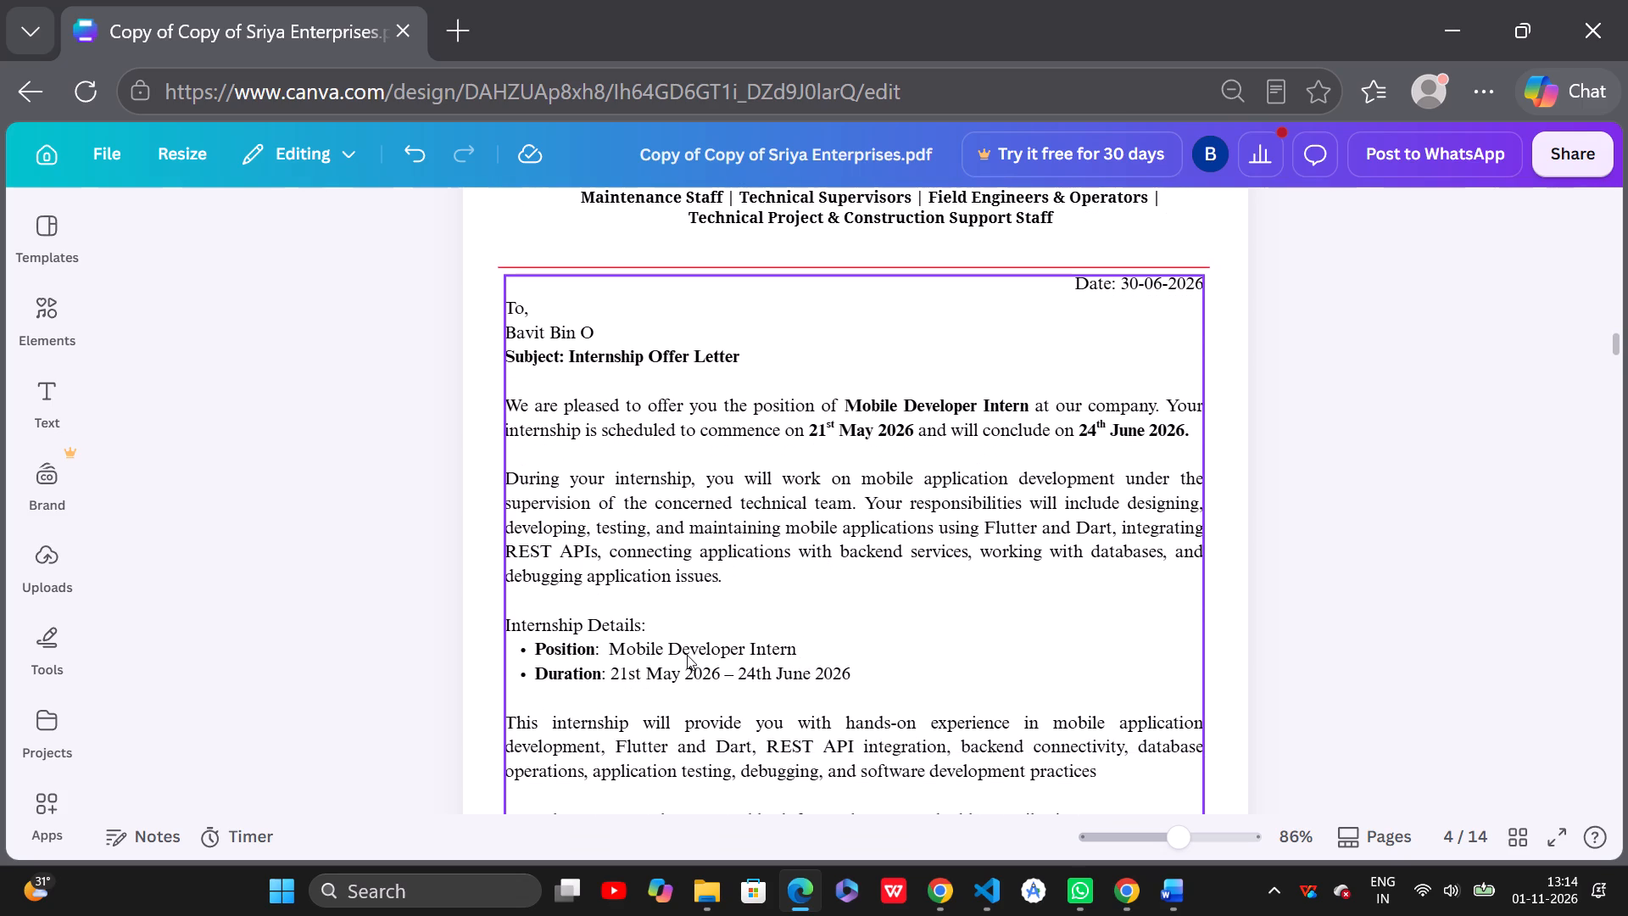
scroll(788, 659, "down", 1)
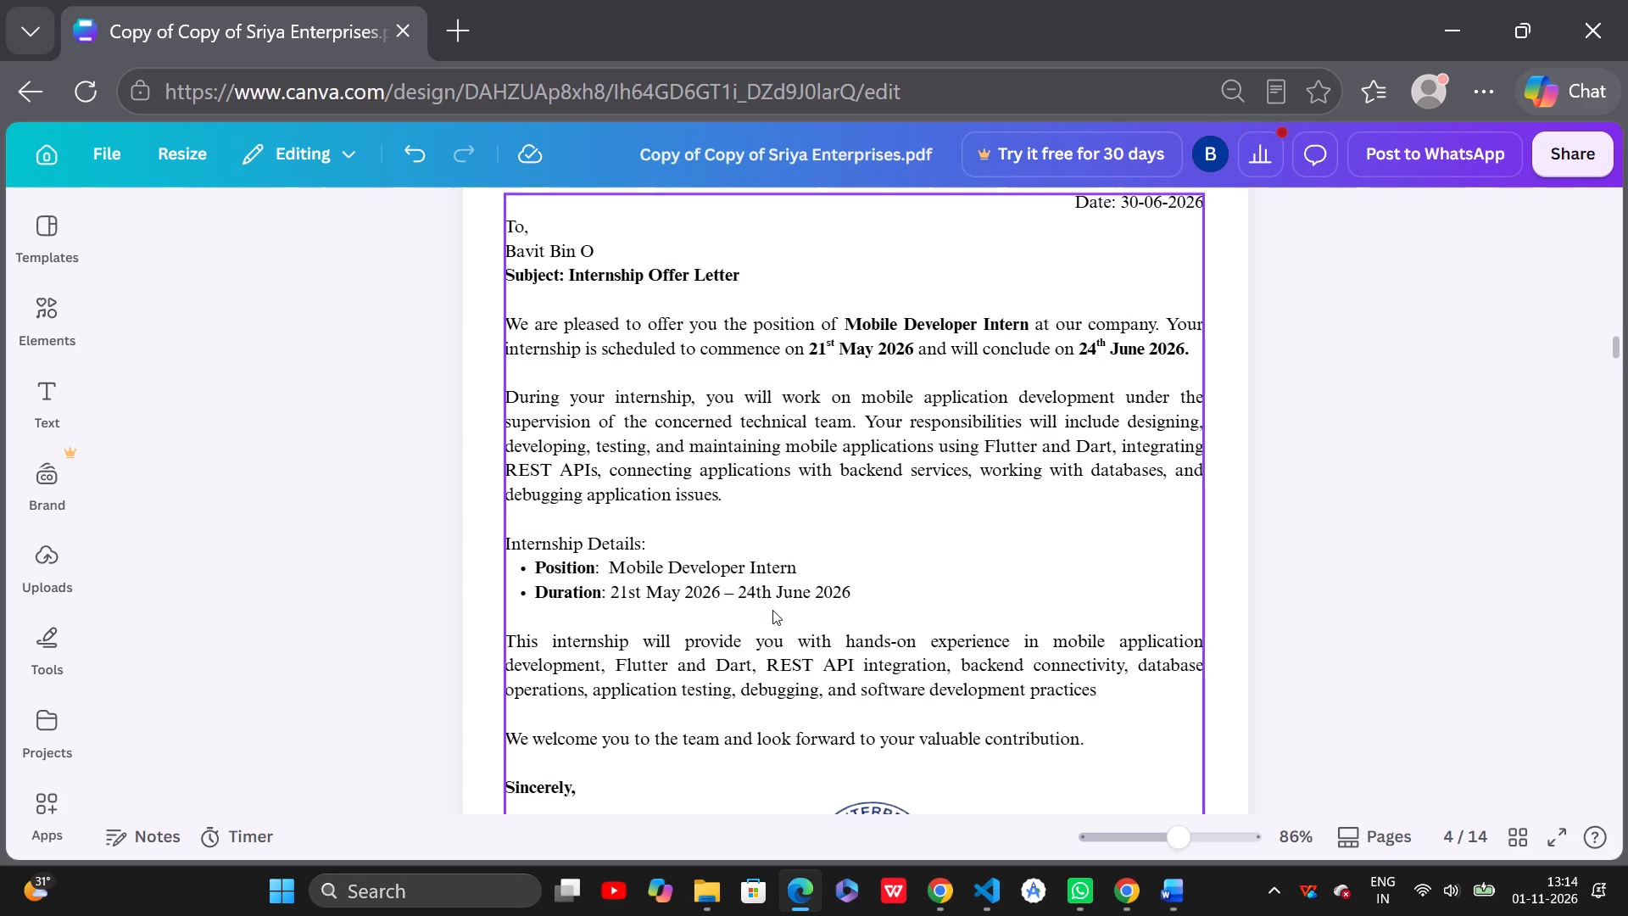
scroll(822, 608, "down", 1)
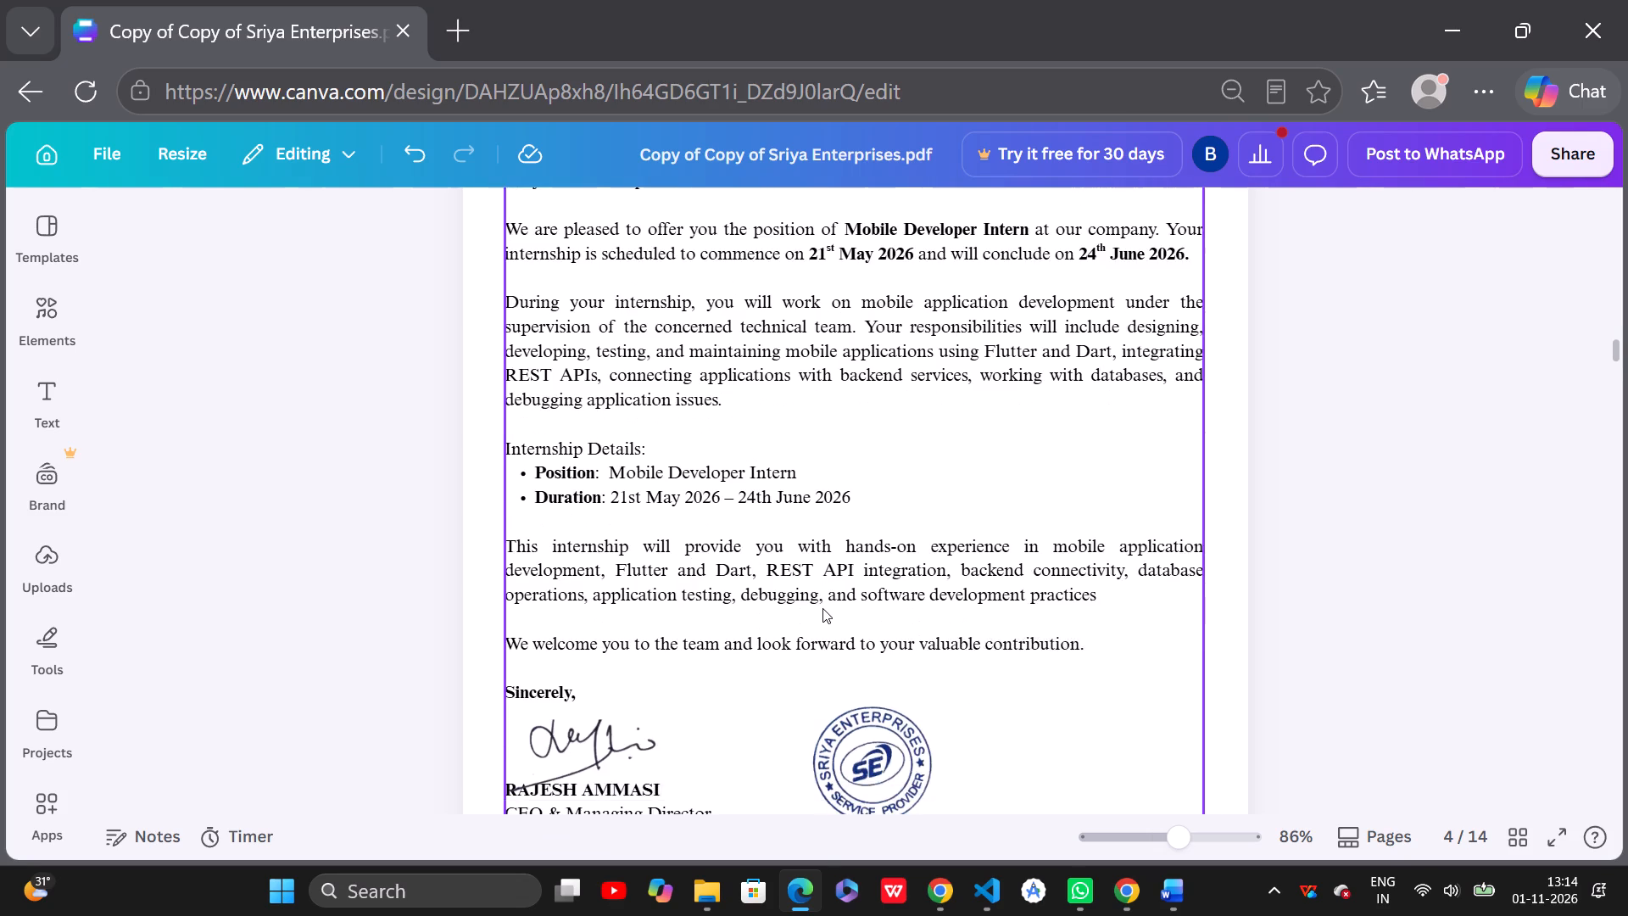
scroll(822, 608, "down", 1)
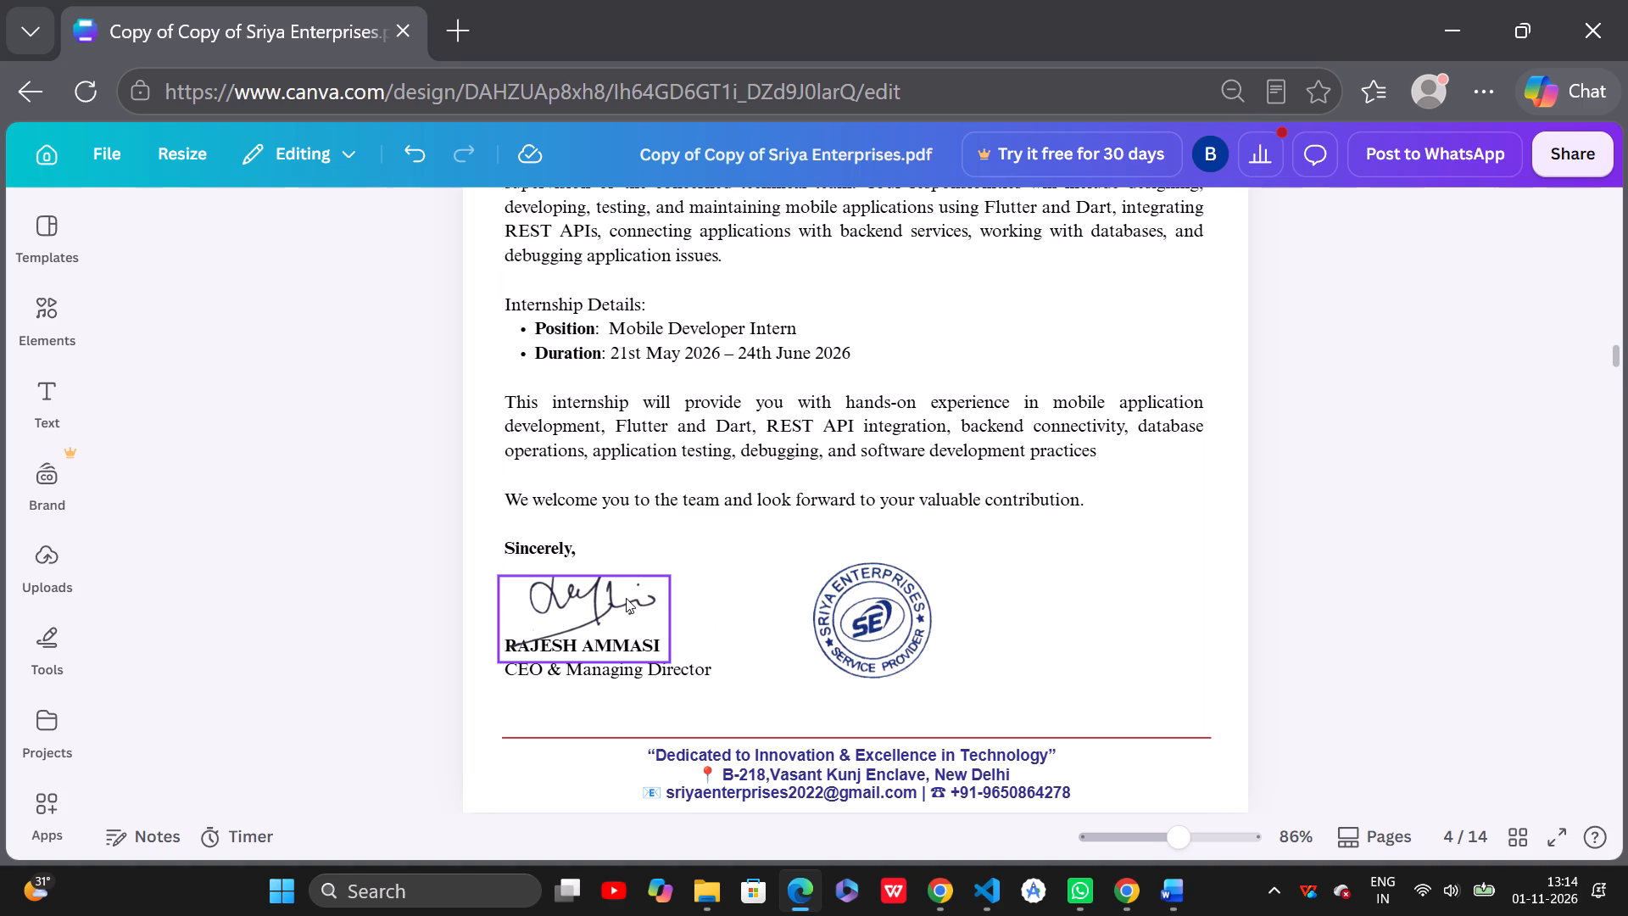
Shrink the signature image slightly and nudge it up to sit above the CEO & Managing Director's printed name.
left_click(626, 598)
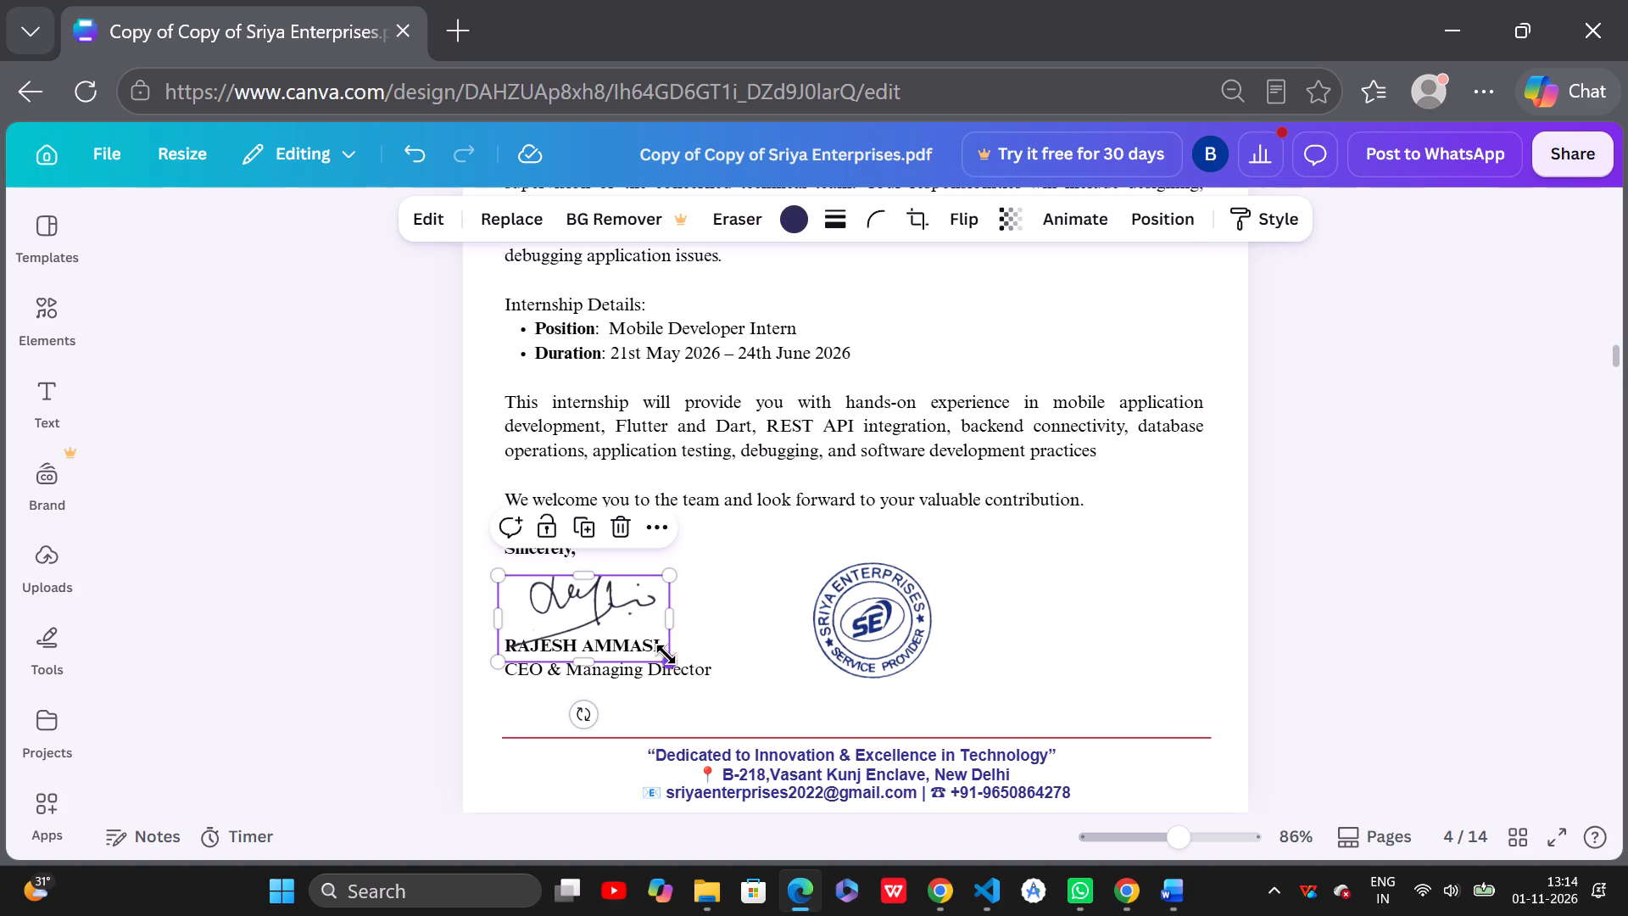
left_click_drag(666, 654, 655, 646)
left_click(596, 609)
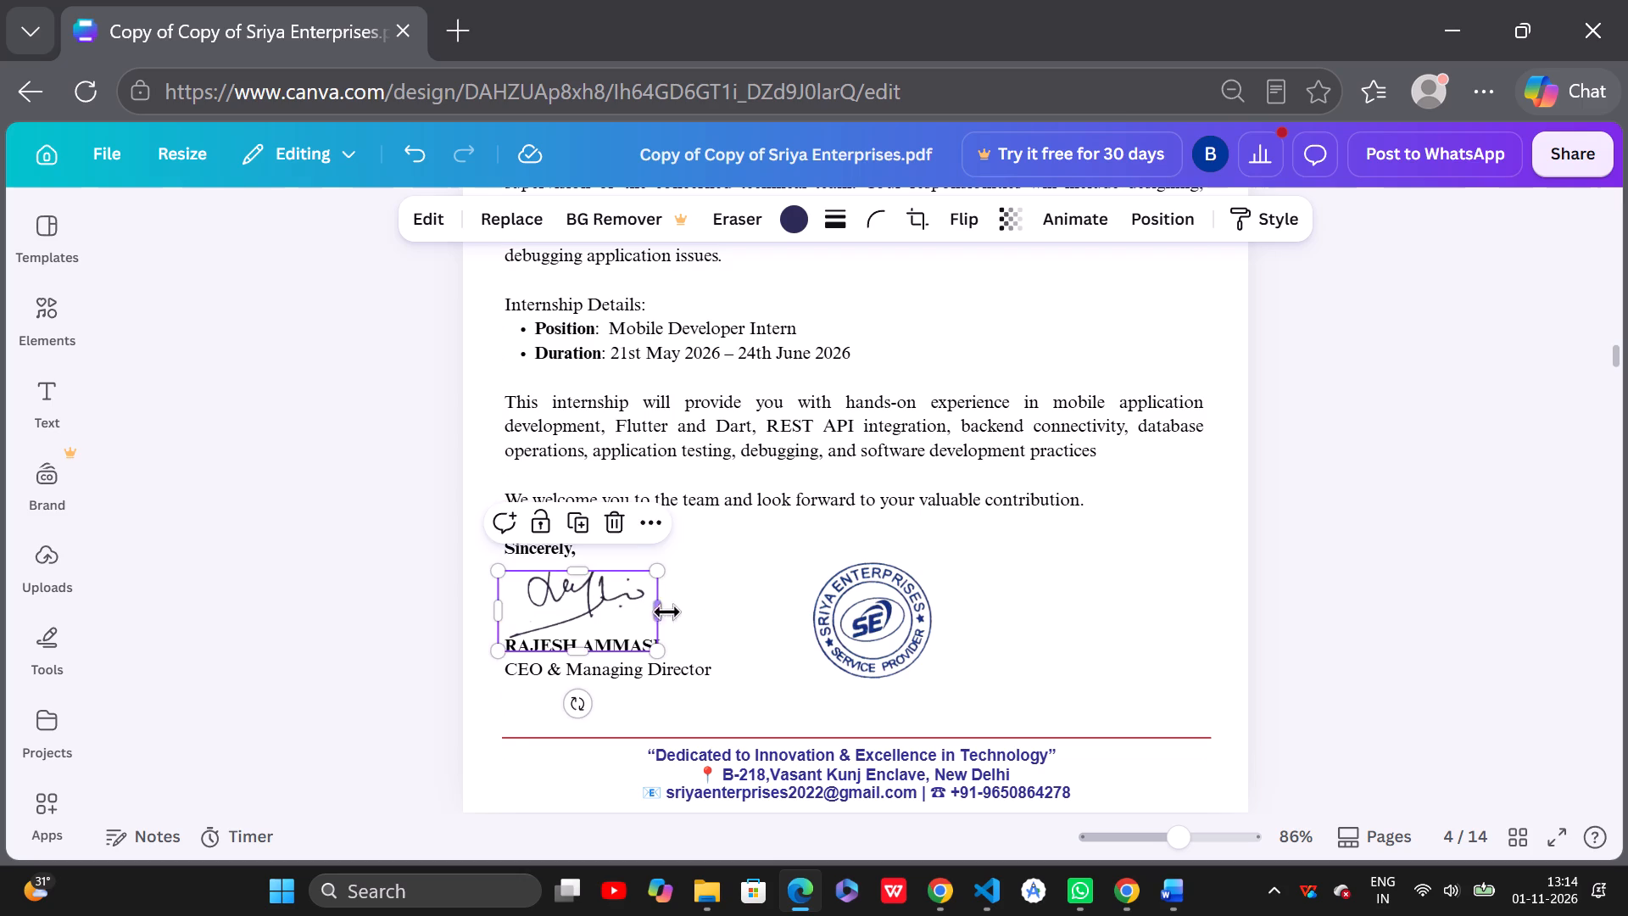
left_click(1329, 589)
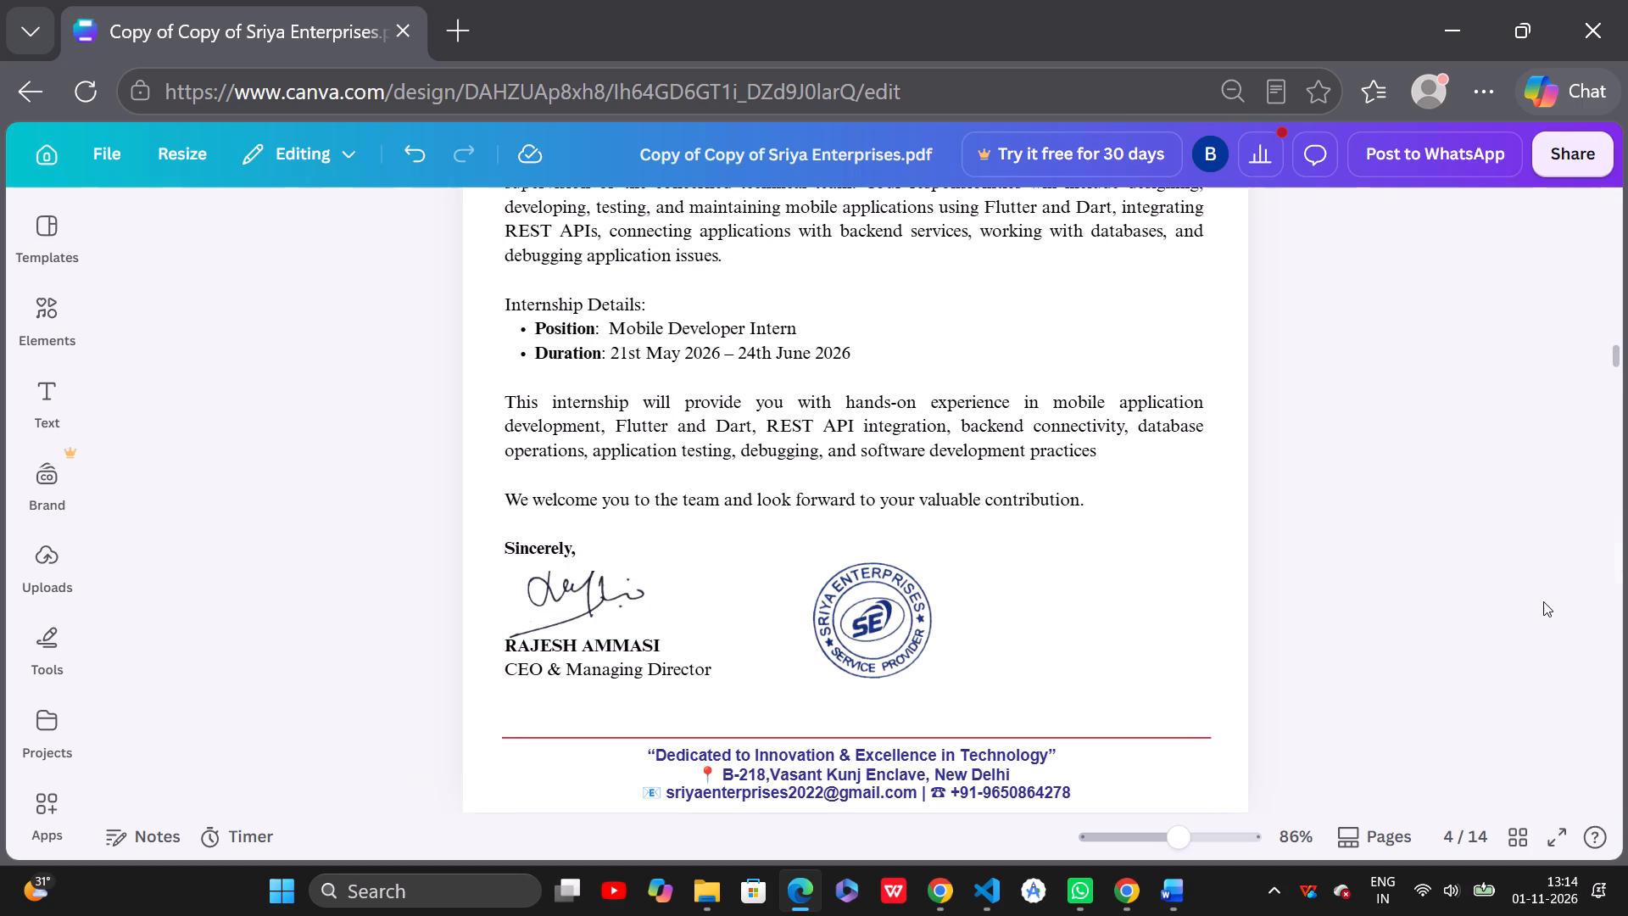
Shrink the round Sriya Enterprises stamp beside the signature slightly, keeping its proportions.
left_click(885, 624)
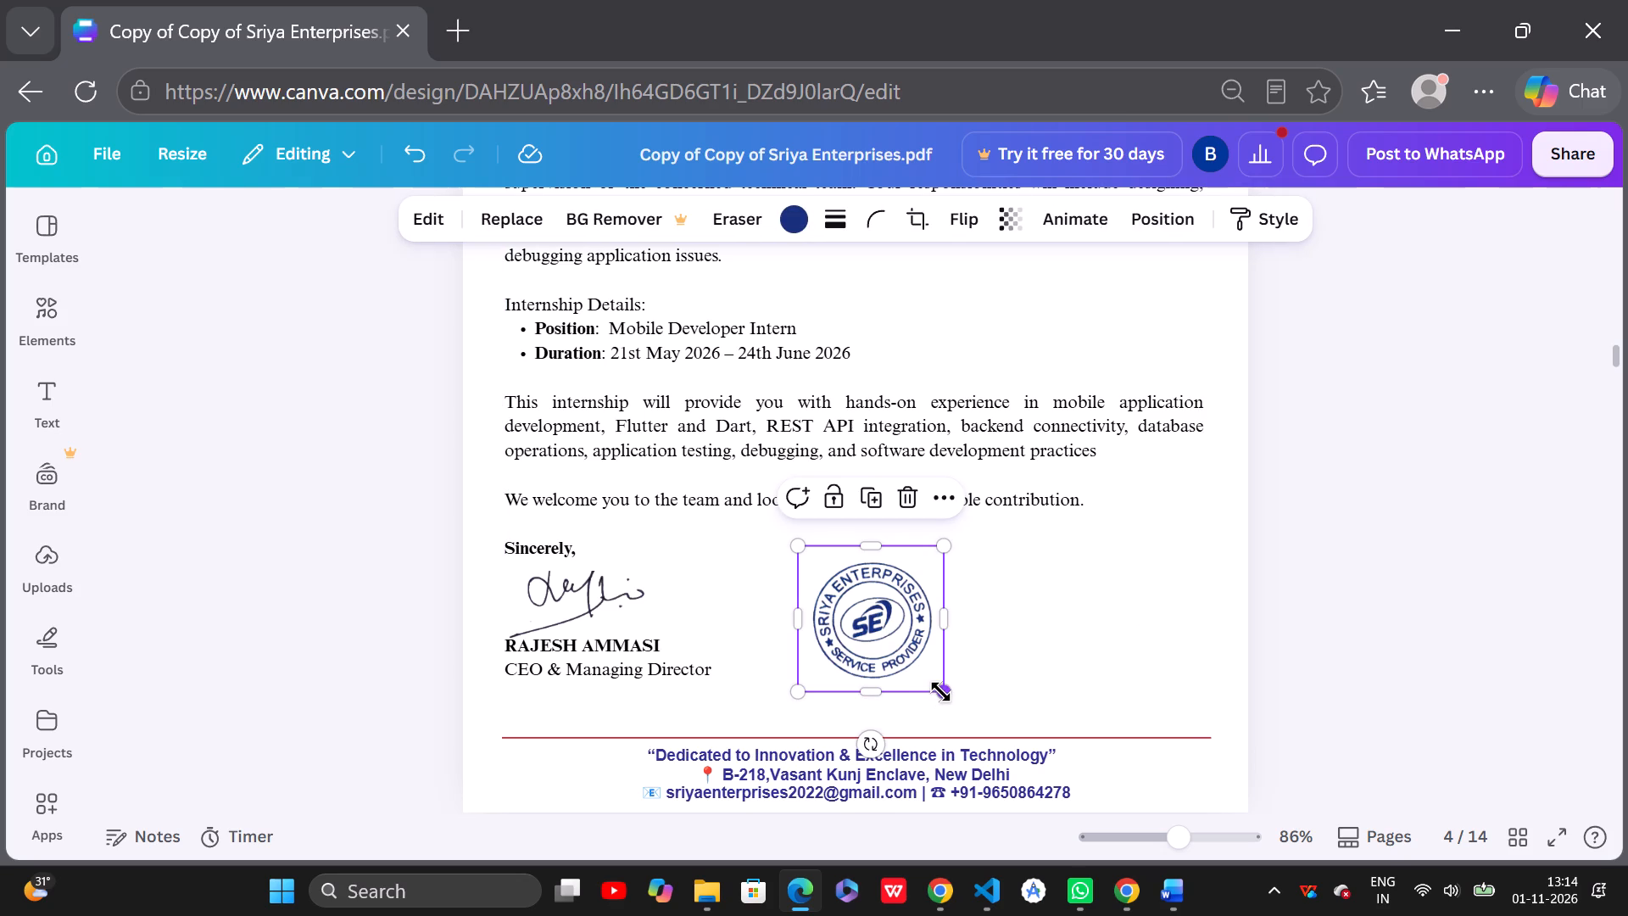
left_click(940, 691)
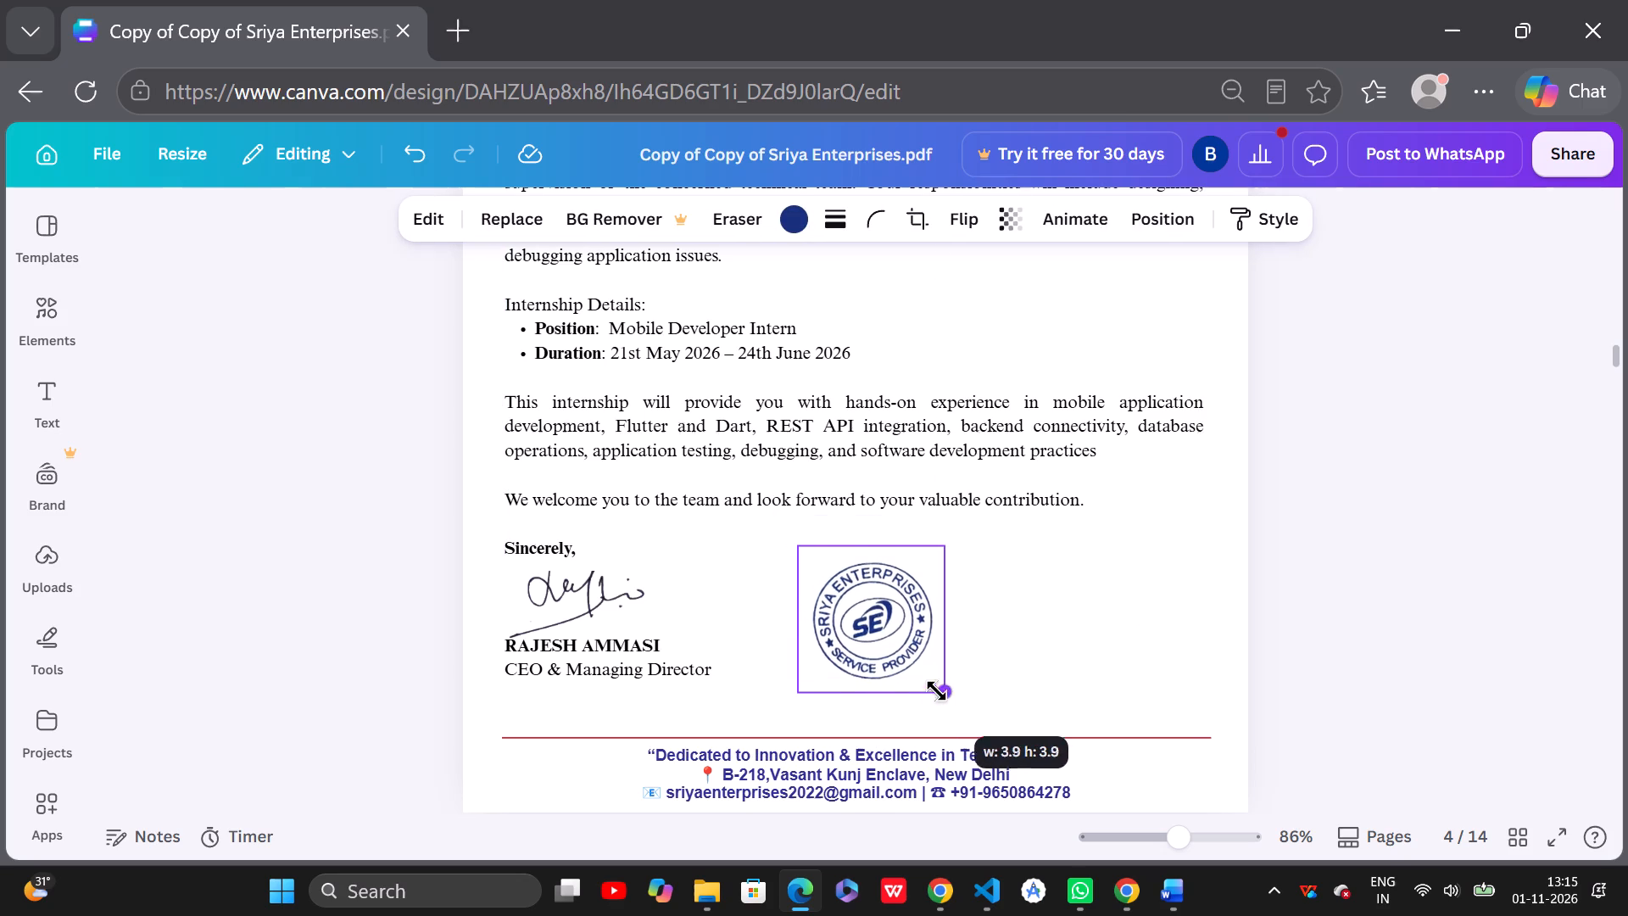
left_click(1412, 634)
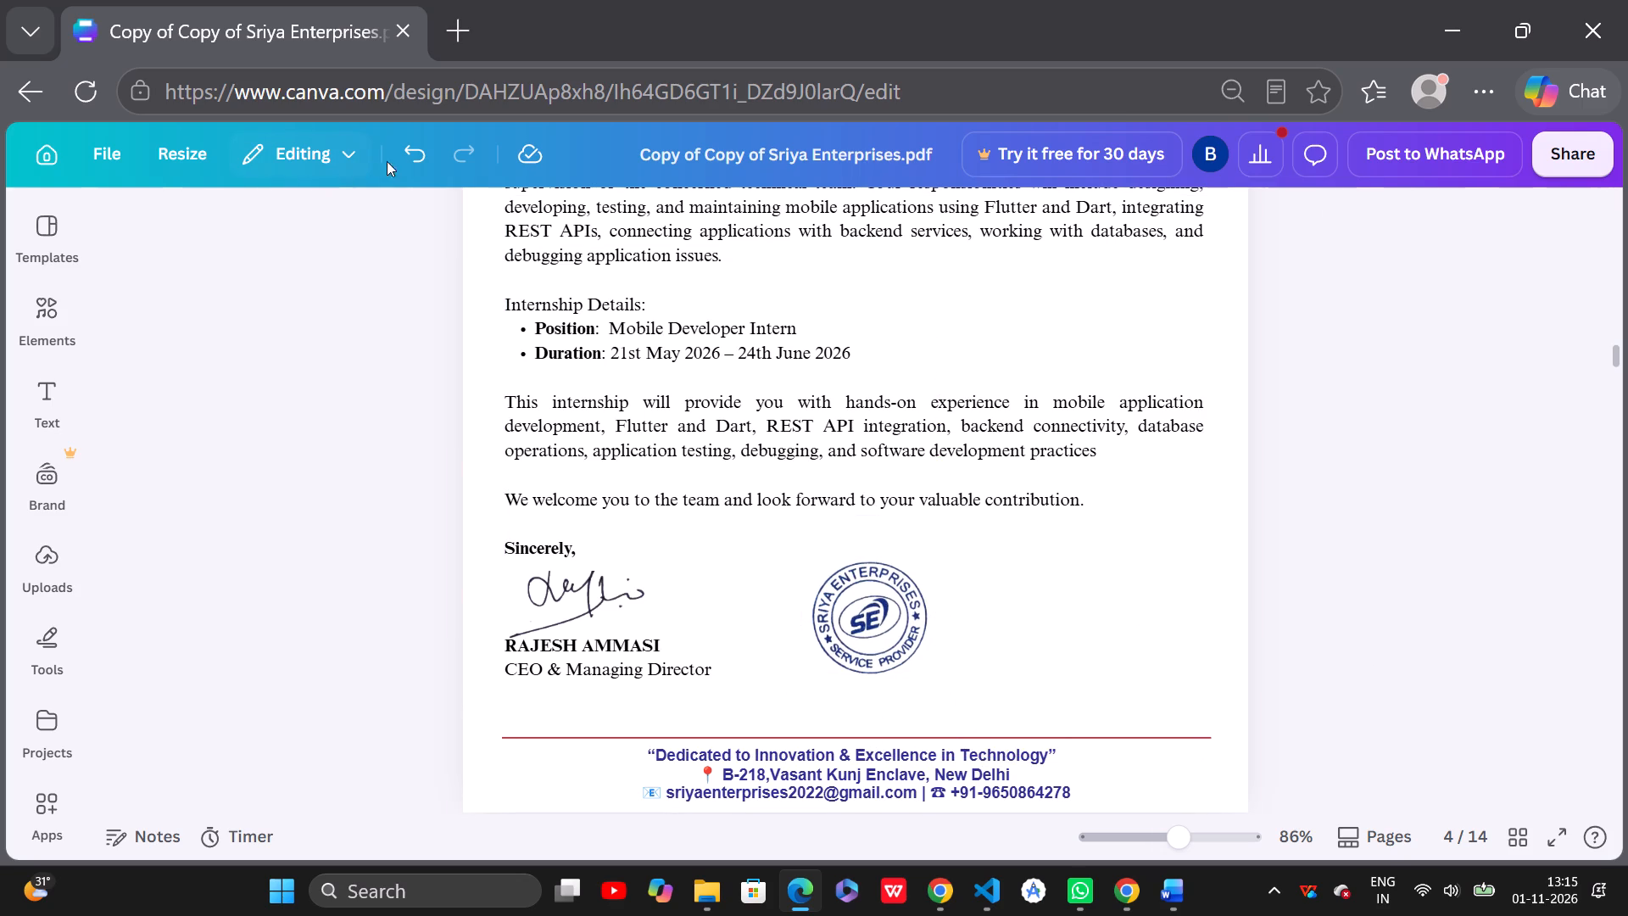
Undo the last resize of the round Sriya Enterprises stamp beside the signature.
left_click(415, 154)
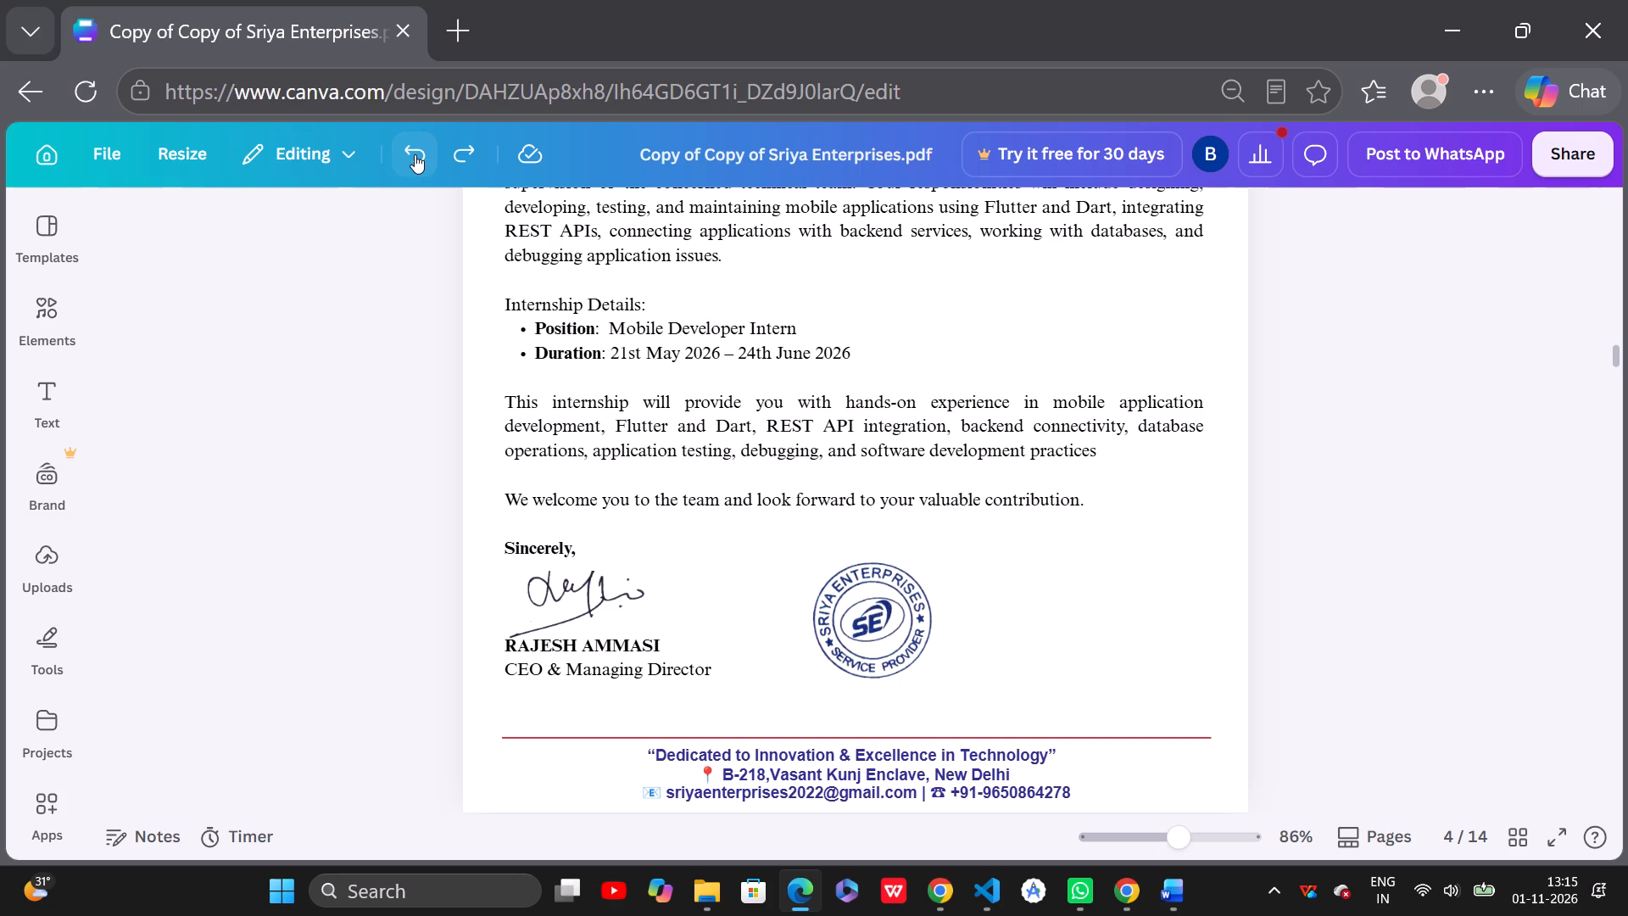
left_click(415, 154)
left_click(466, 150)
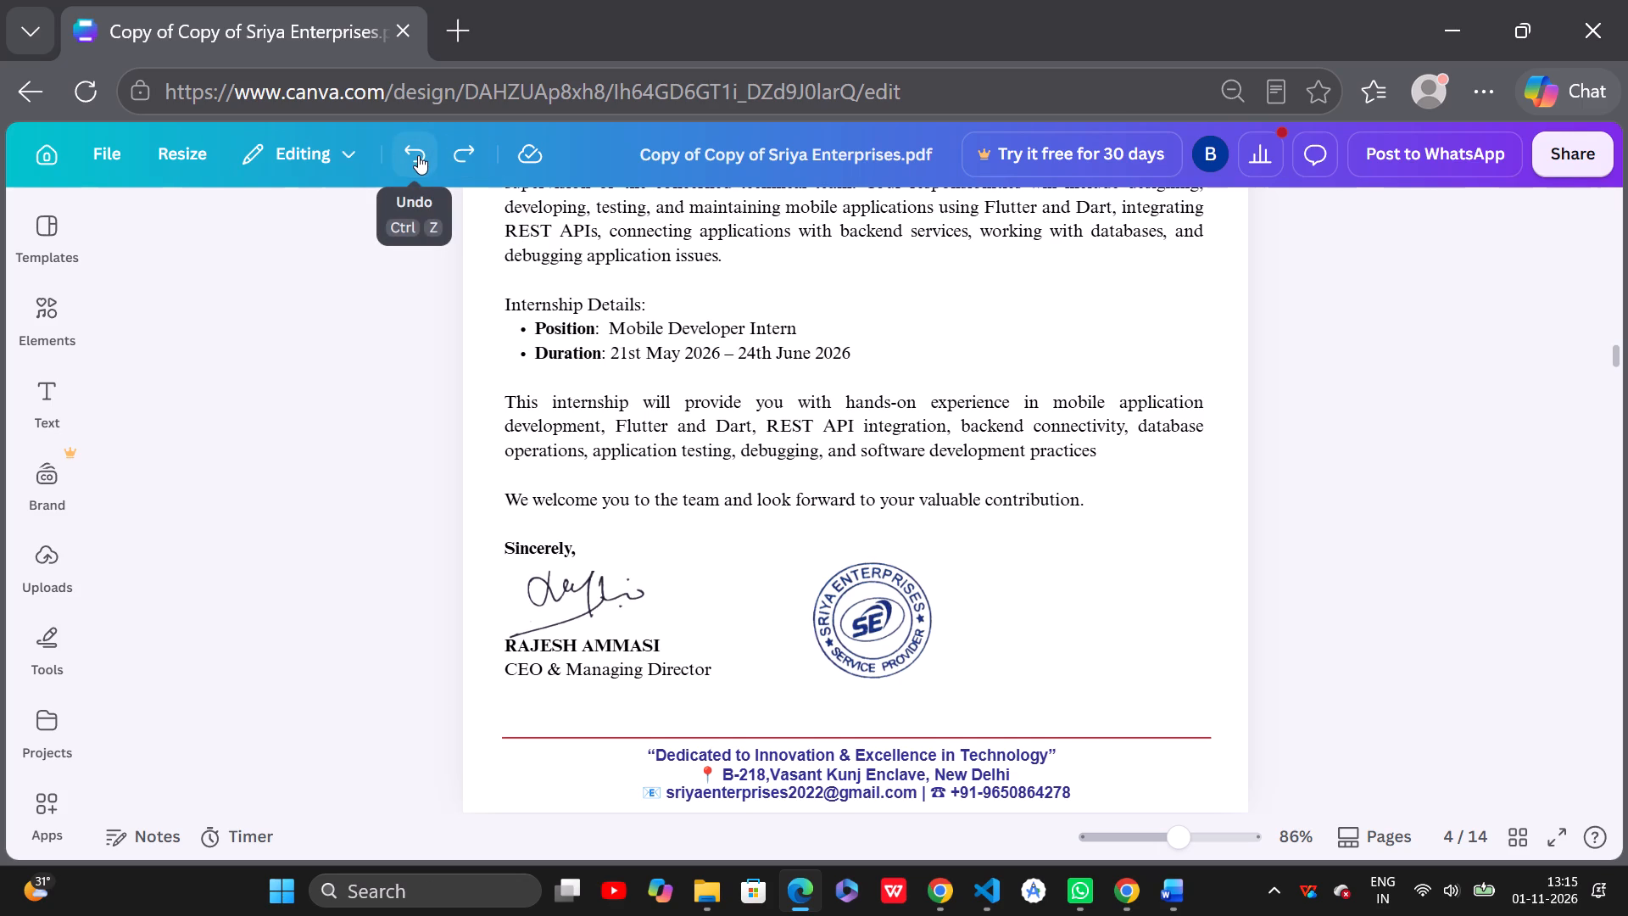
left_click(1356, 521)
scroll(1323, 668, "up", 2)
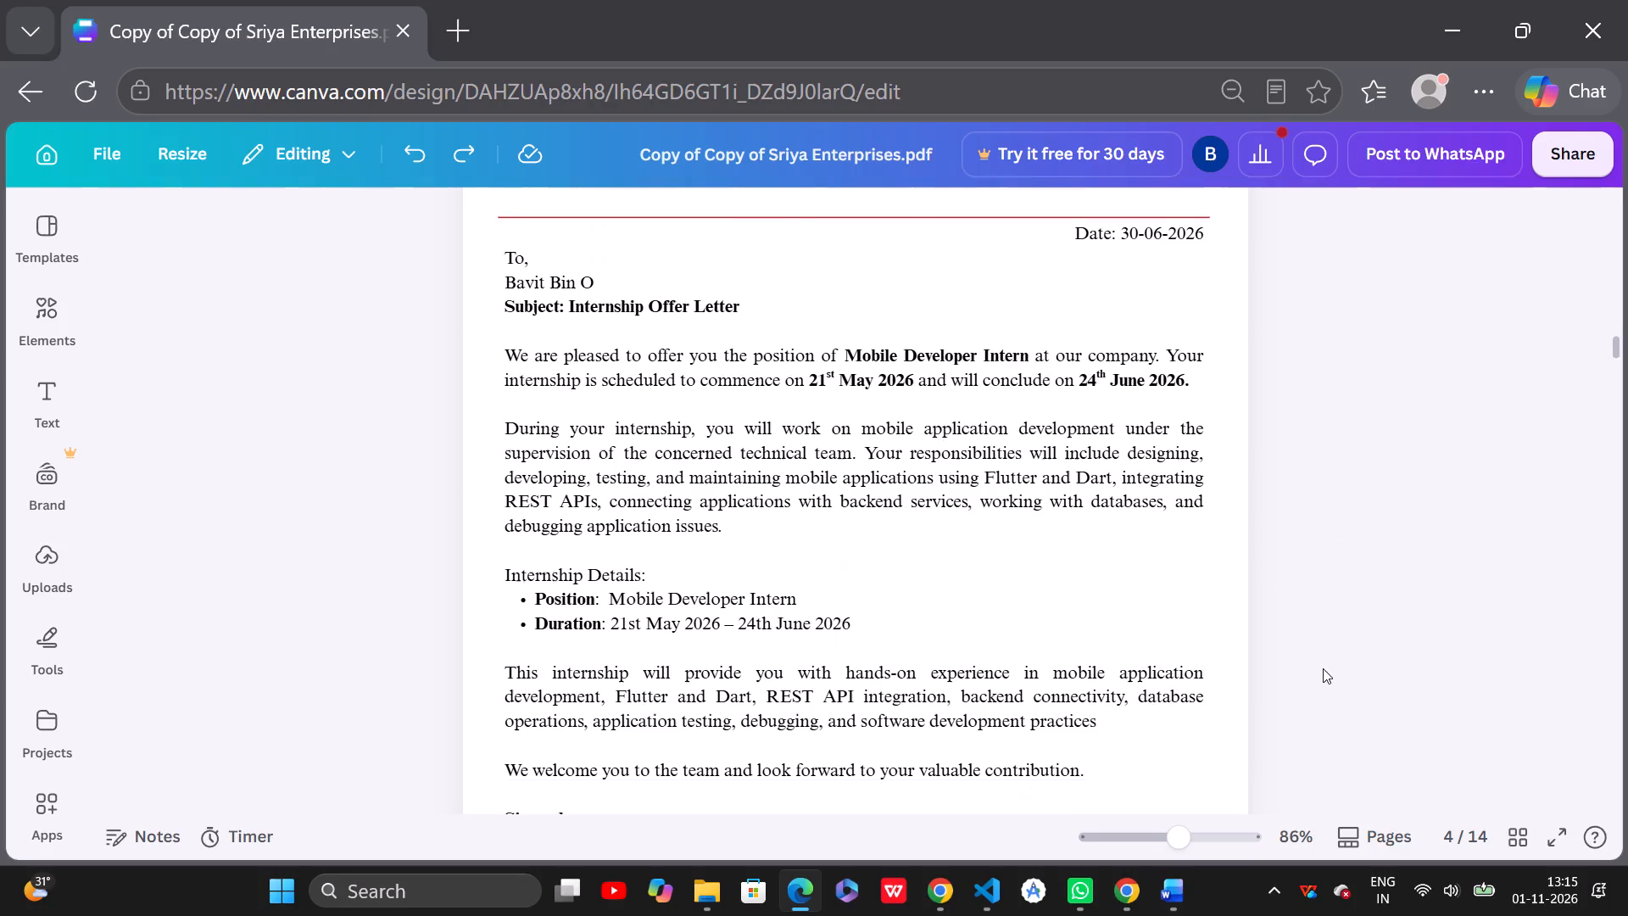
scroll(1341, 549, "up", 1)
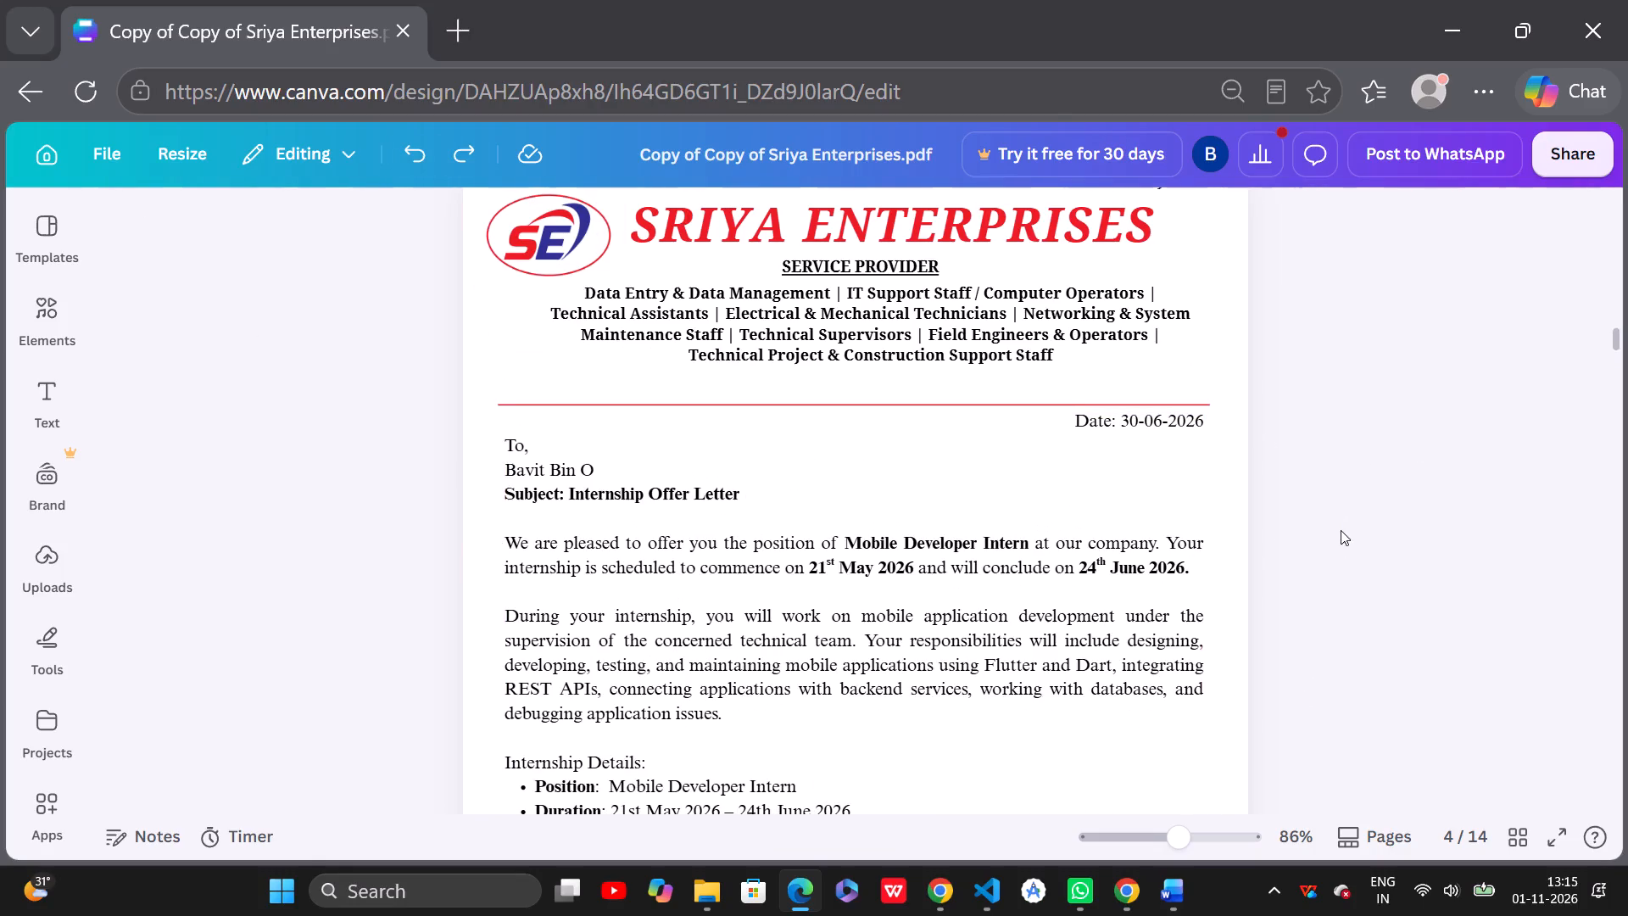
scroll(1337, 539, "down", 1)
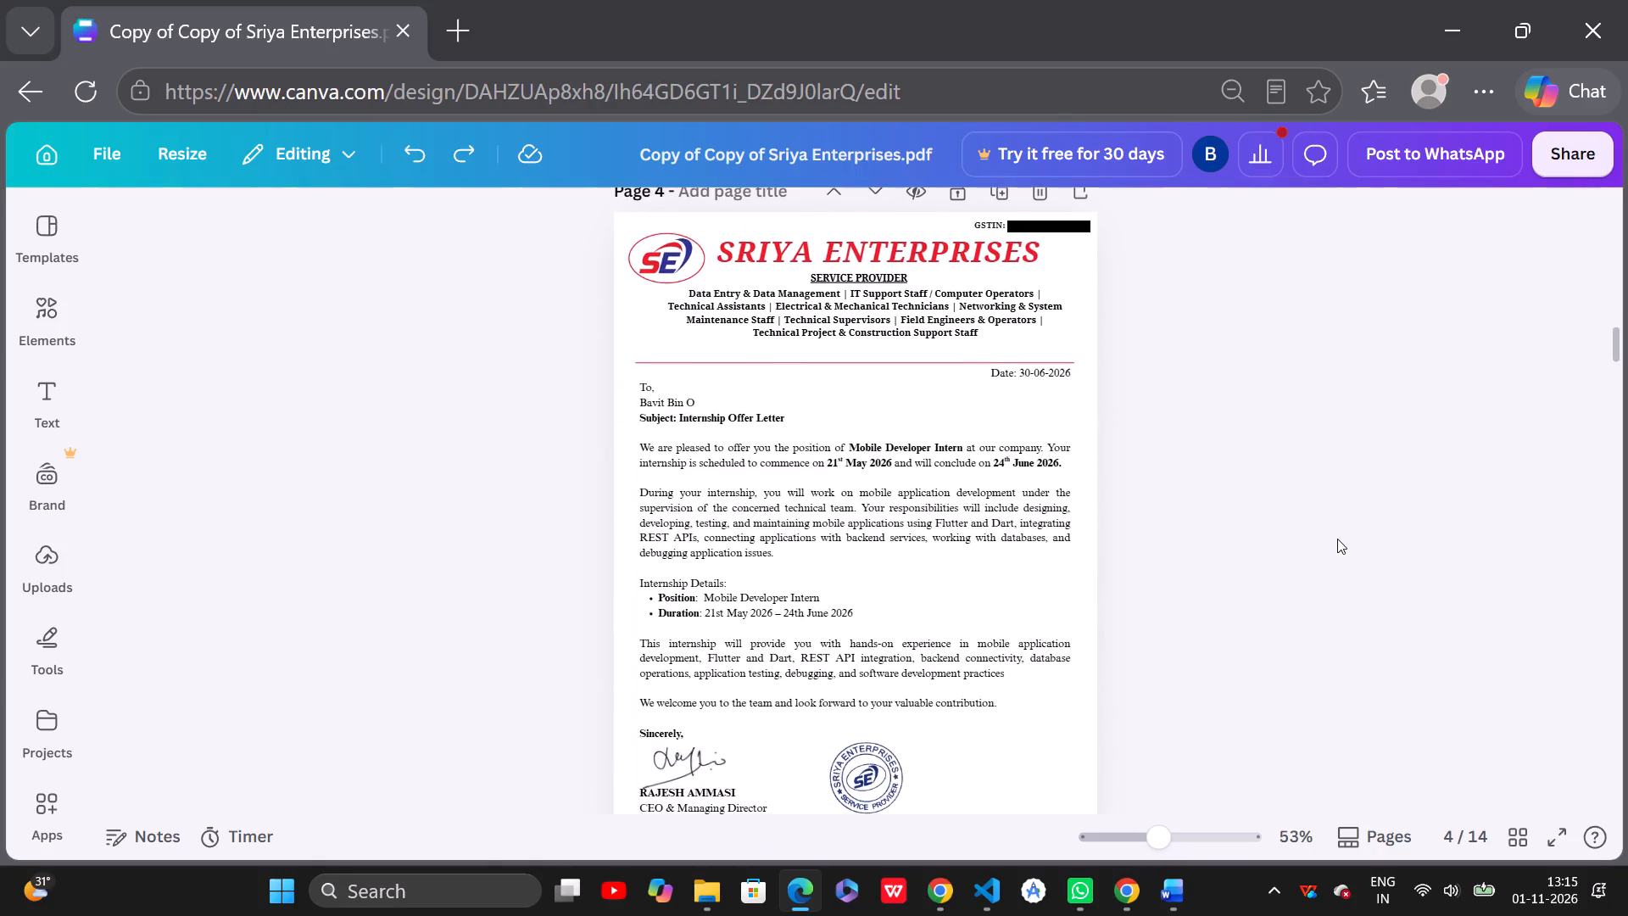
scroll(1337, 539, "down", 1)
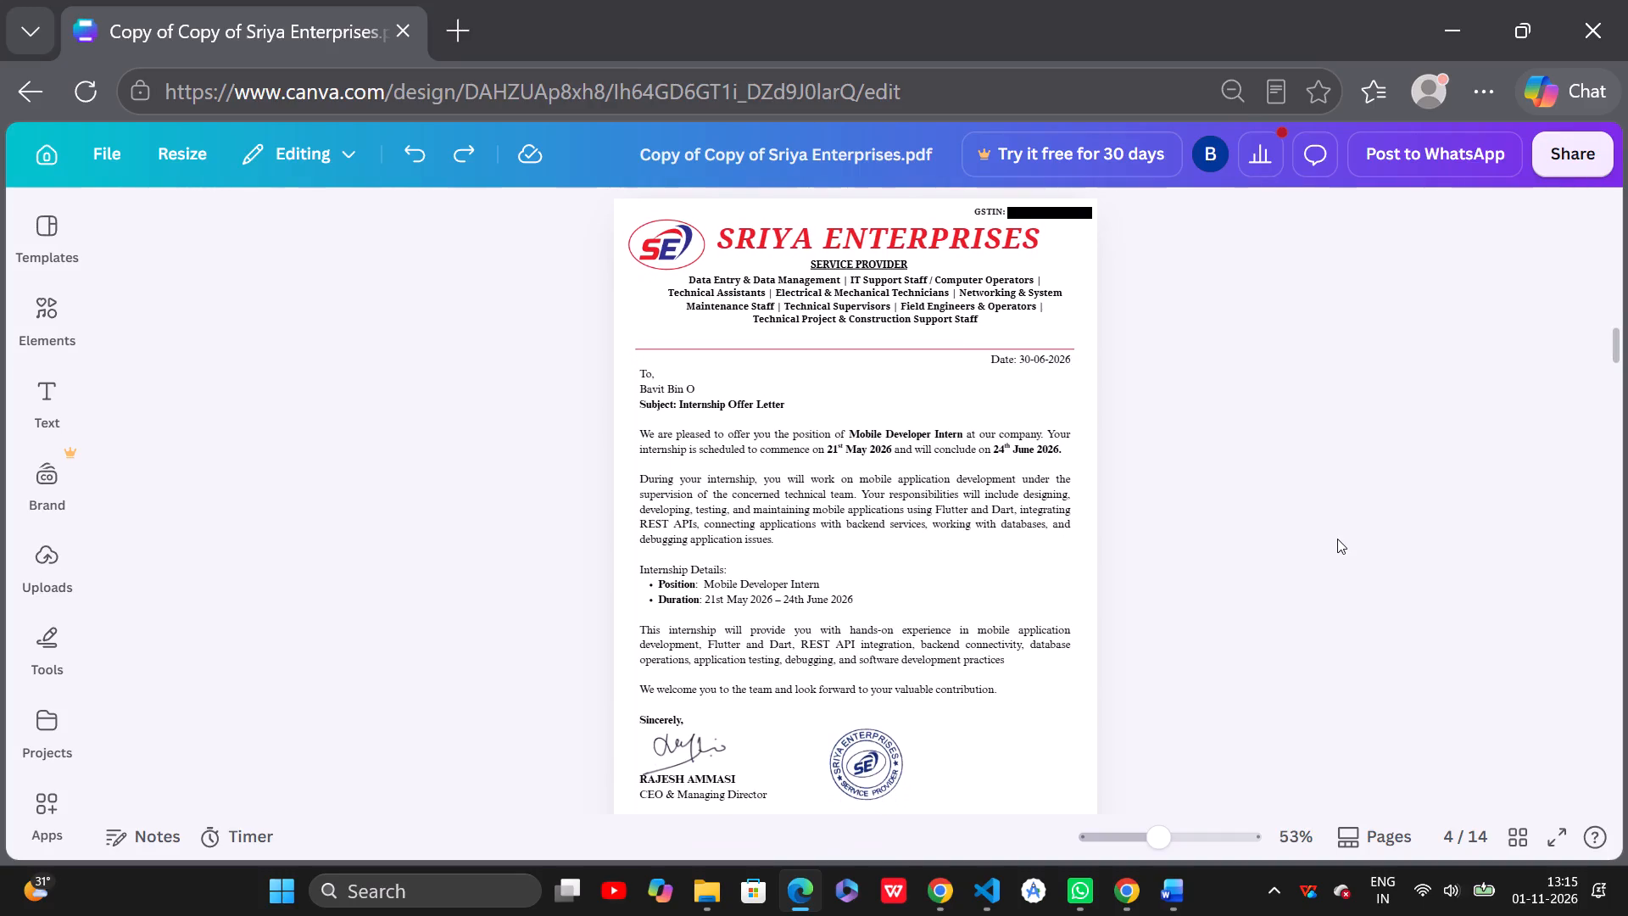
key("shift+super+s")
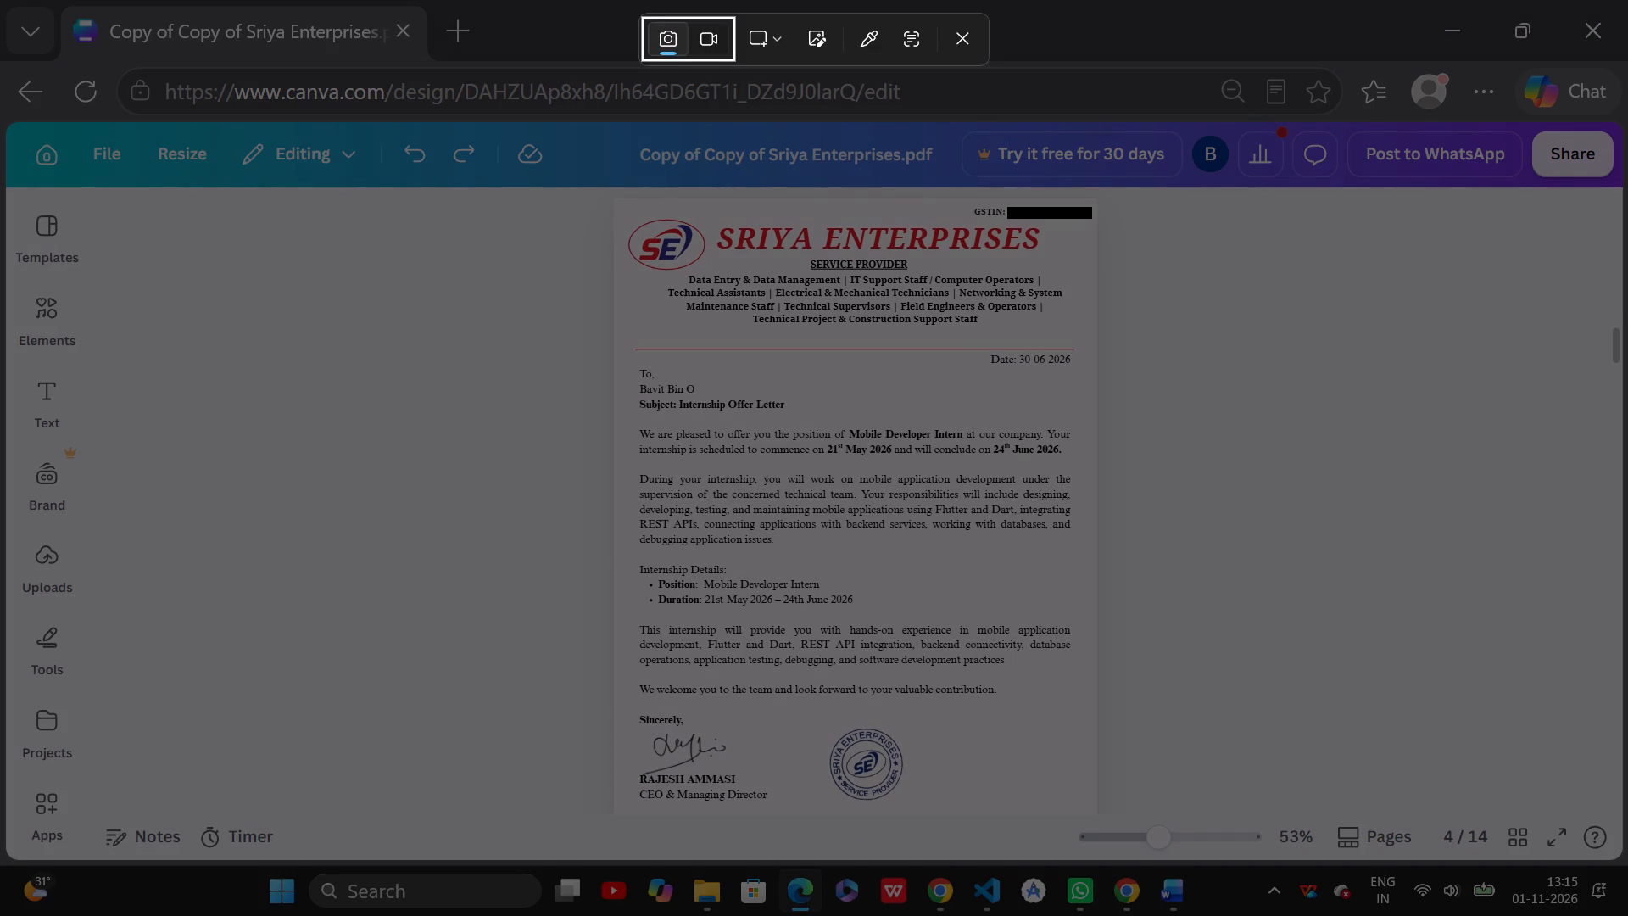
left_click_drag(613, 341, 929, 565)
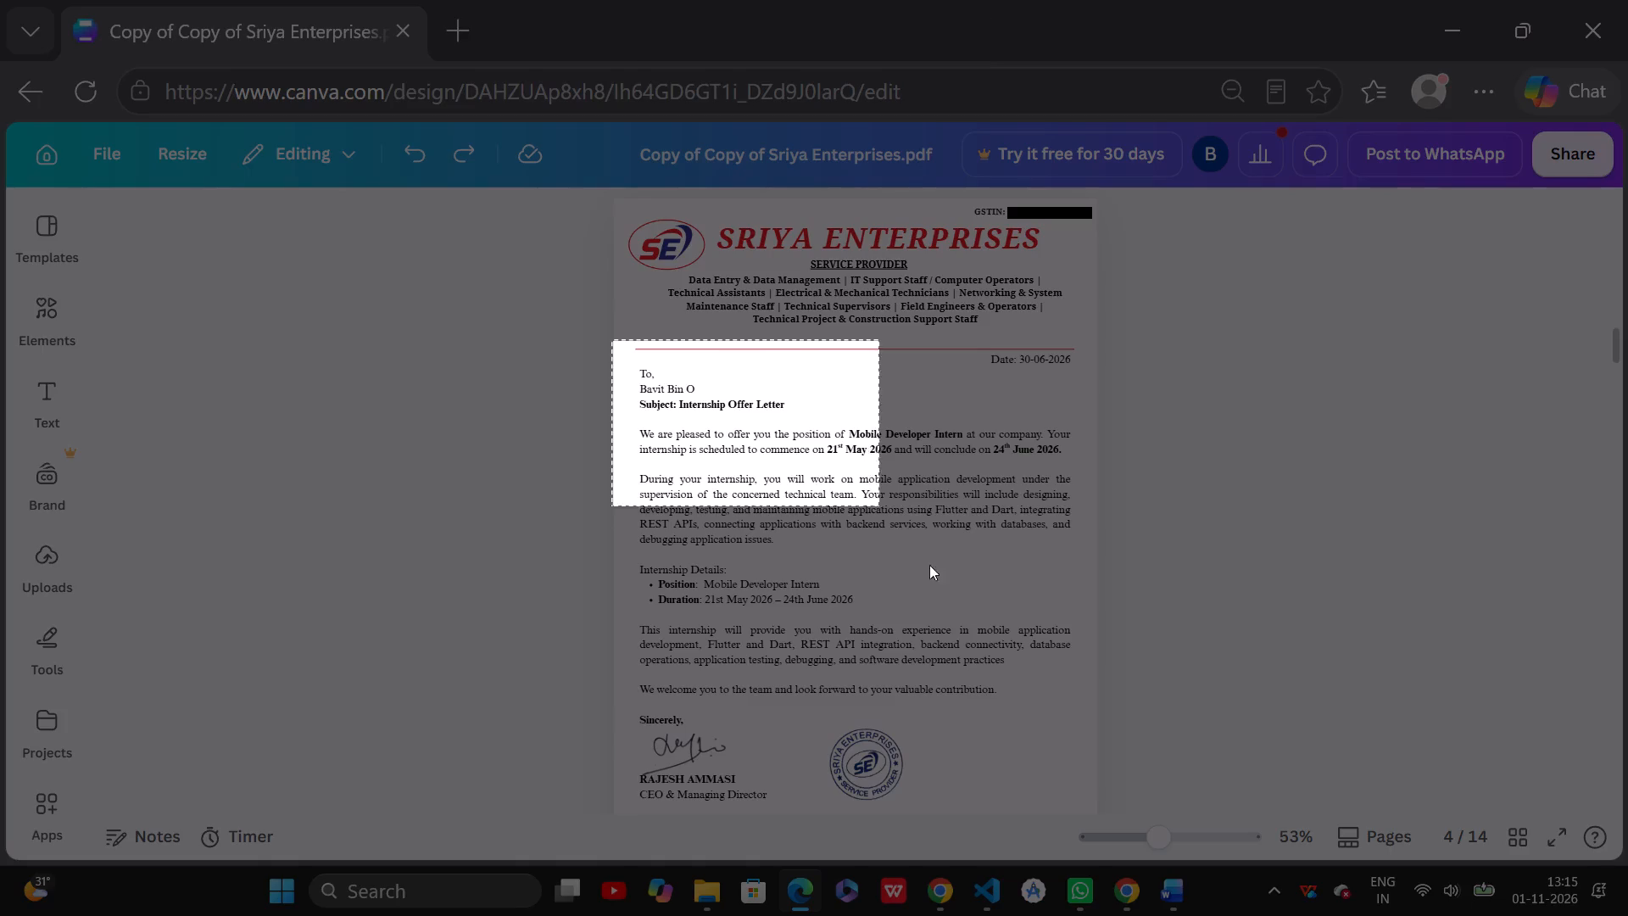
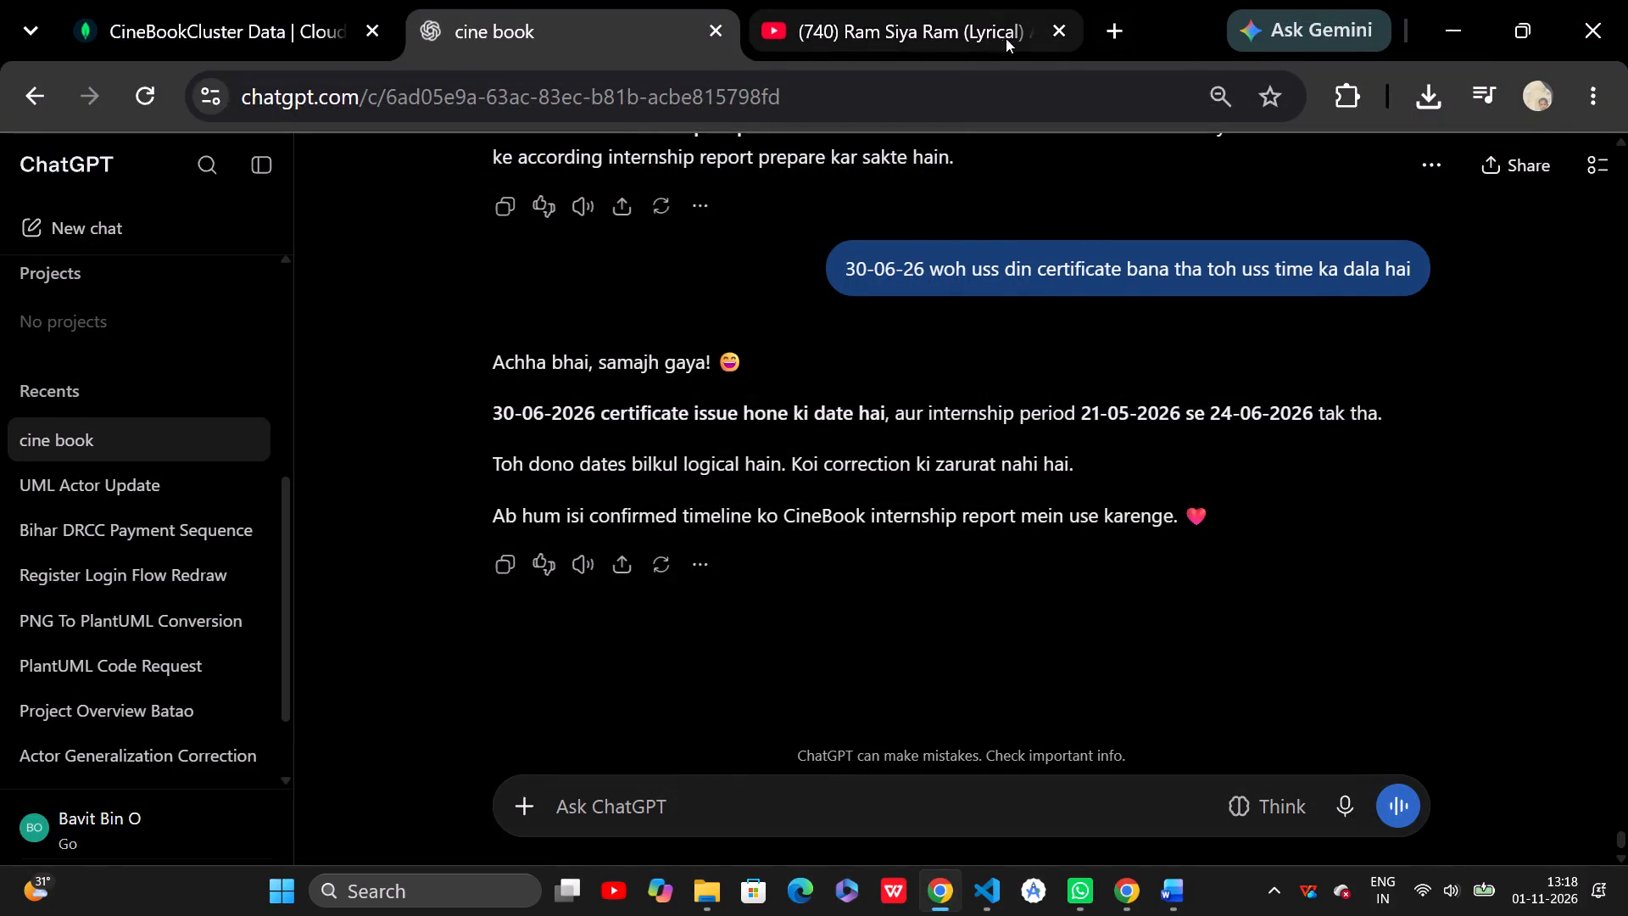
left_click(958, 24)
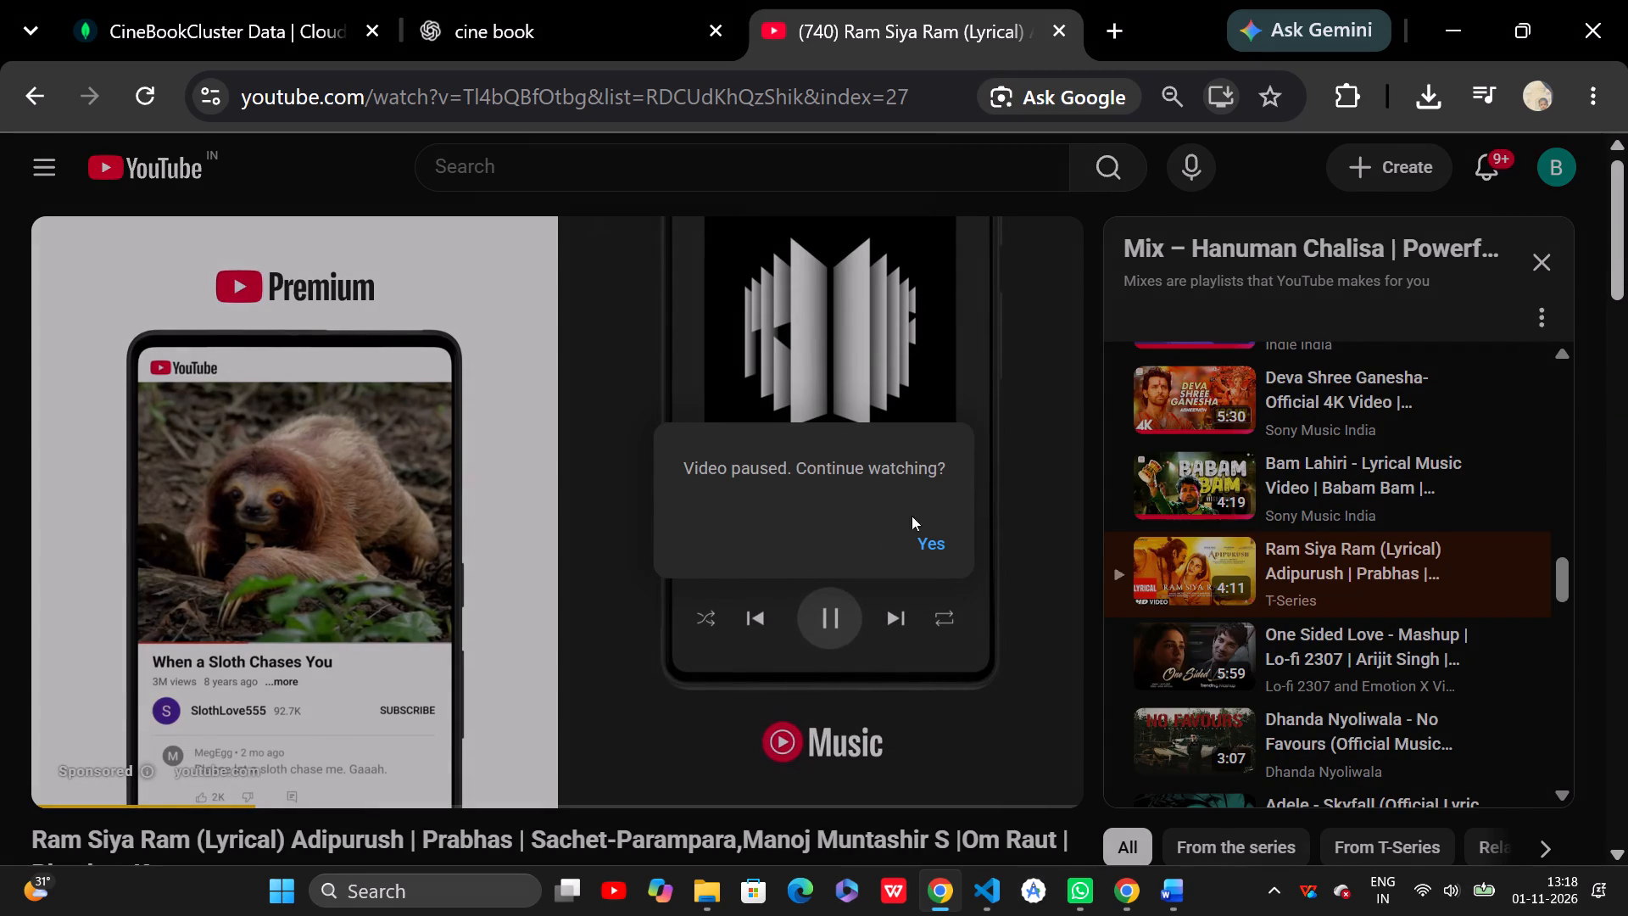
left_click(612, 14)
Minimise the ChatGPT browser window and the Word internship report to bring up the CineBook app running on localhost.
left_click(1464, 25)
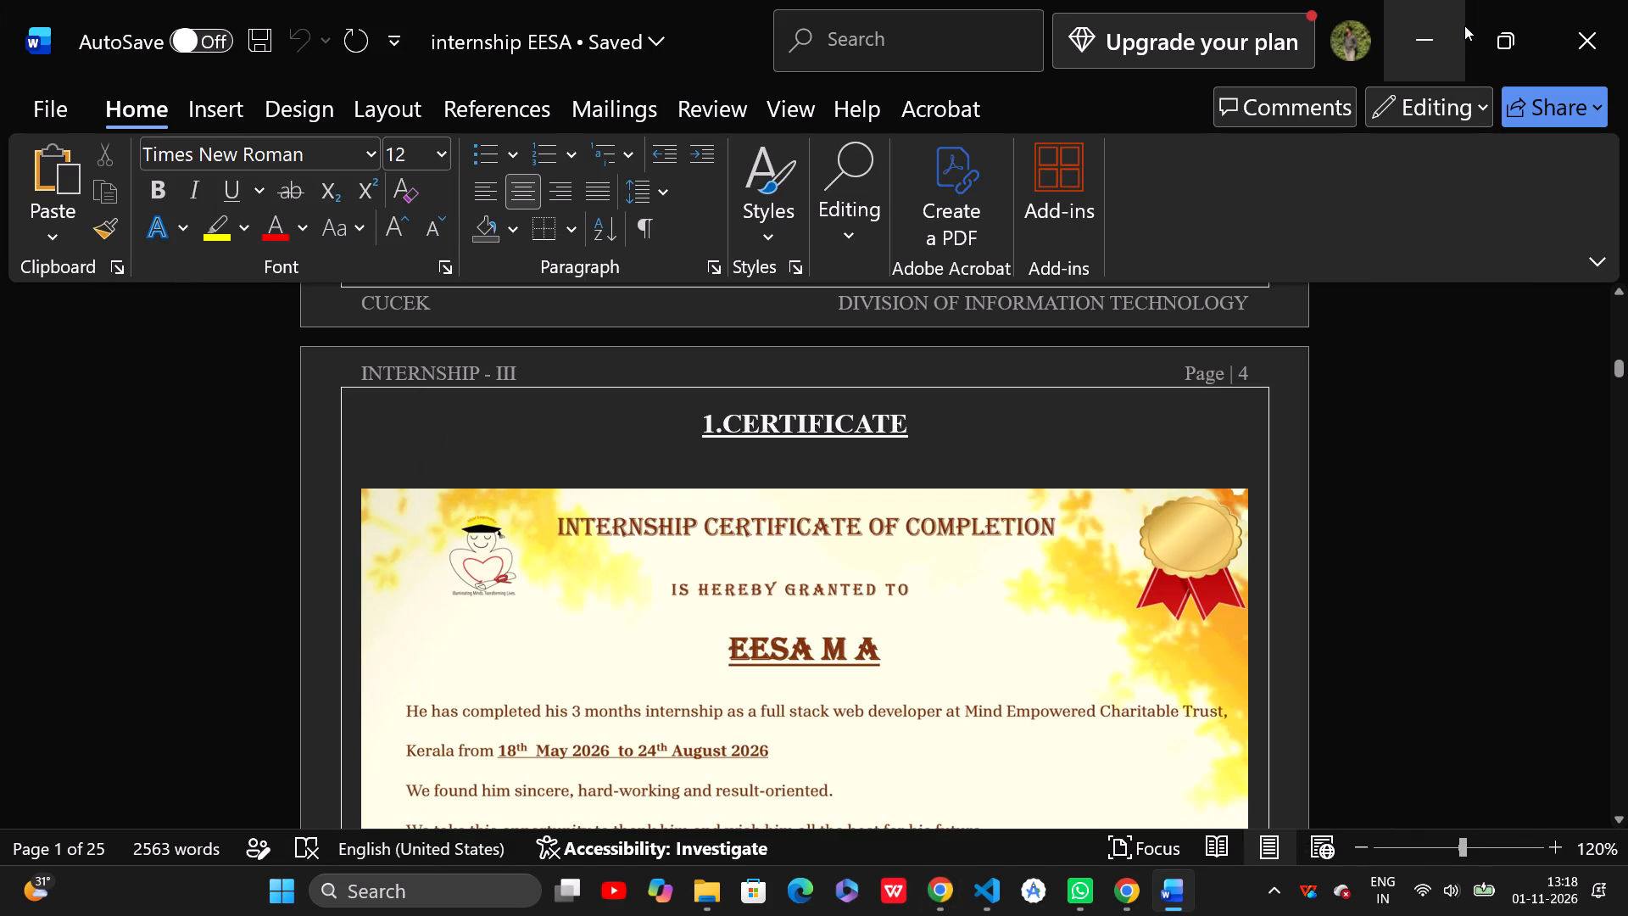
left_click(1438, 37)
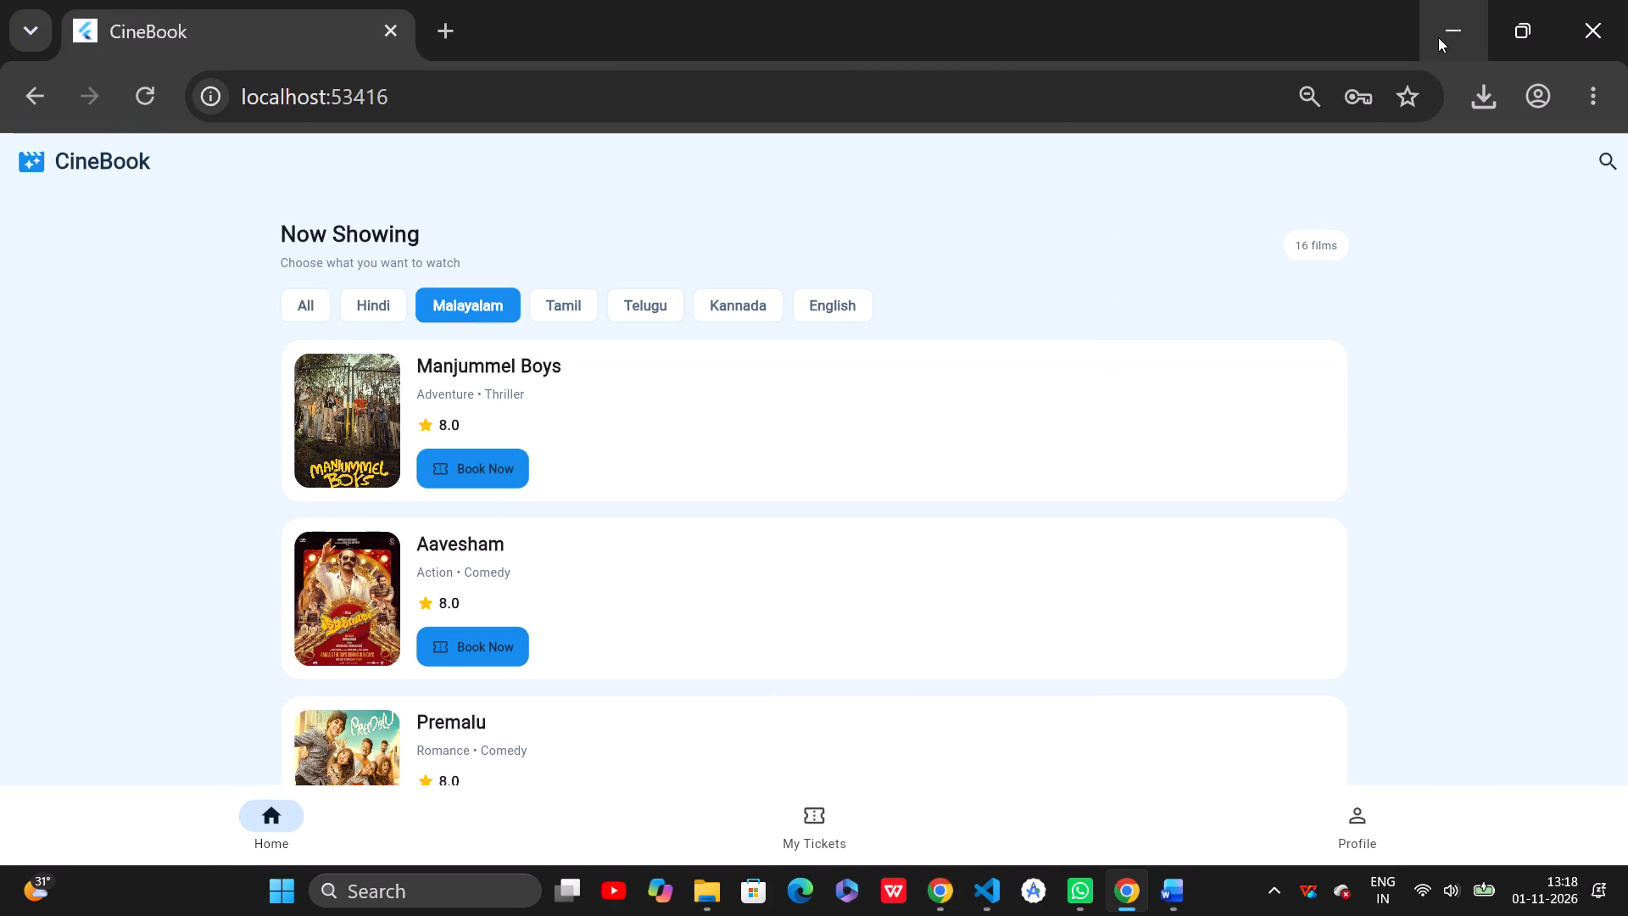